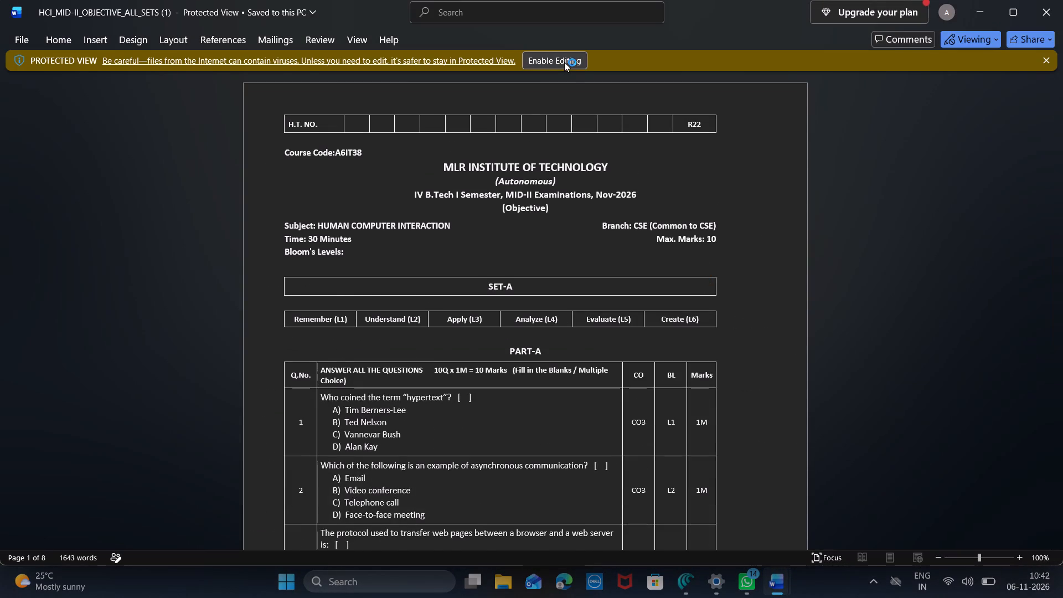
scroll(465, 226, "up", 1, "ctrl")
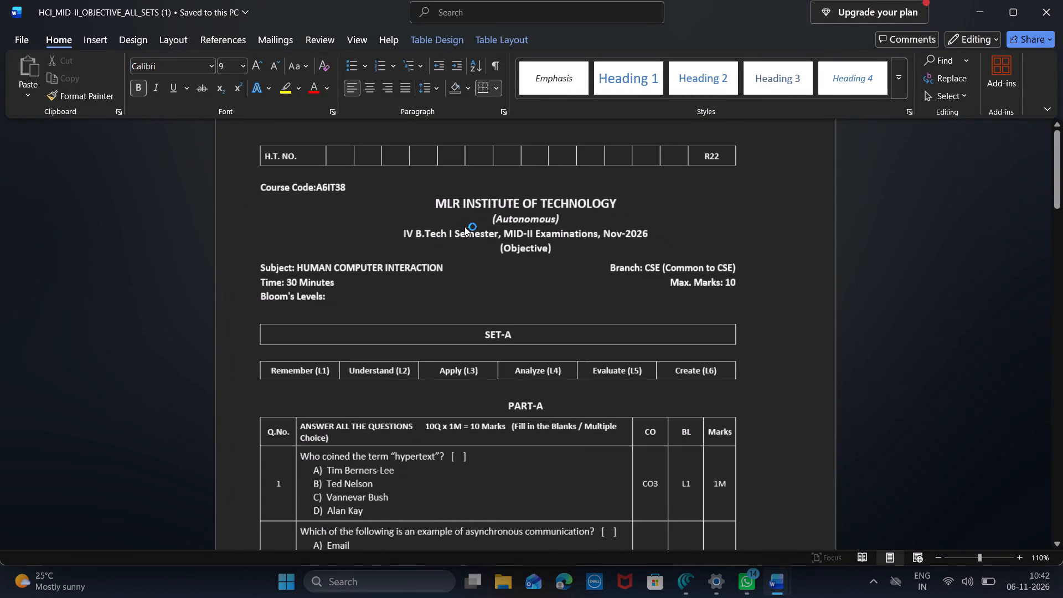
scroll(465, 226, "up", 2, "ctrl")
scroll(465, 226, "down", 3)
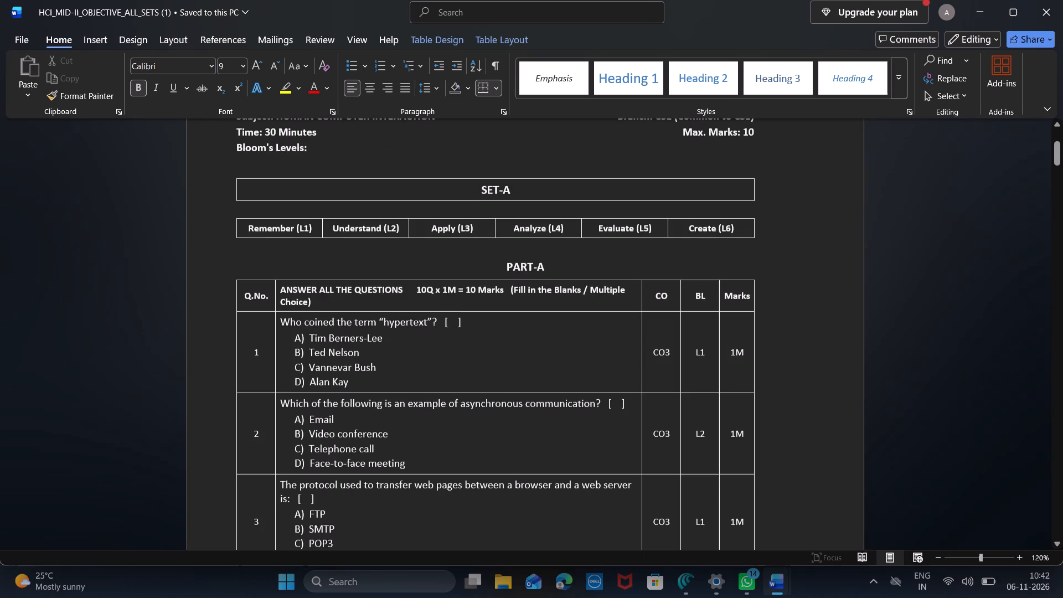
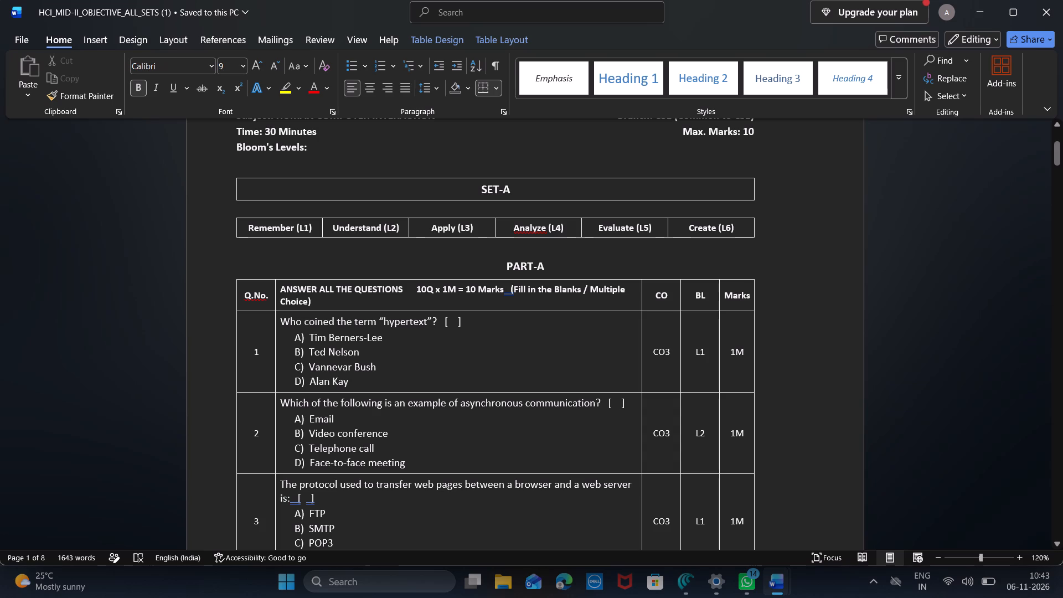
Highlight option B) Ted Nelson in yellow as the answer to SET-A question 1.
double_click(337, 354)
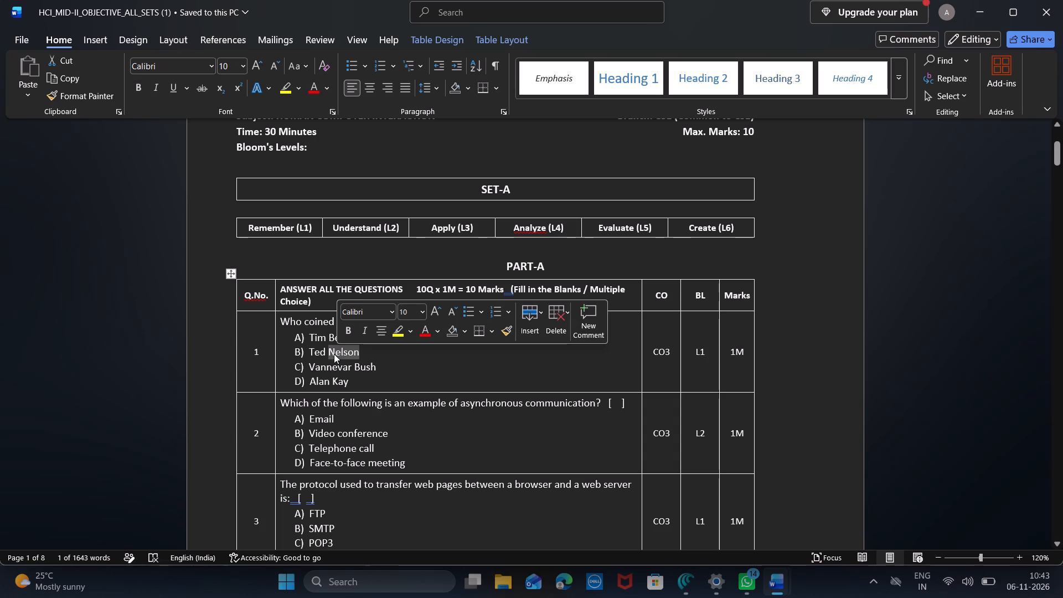
left_click_drag(295, 350, 309, 350)
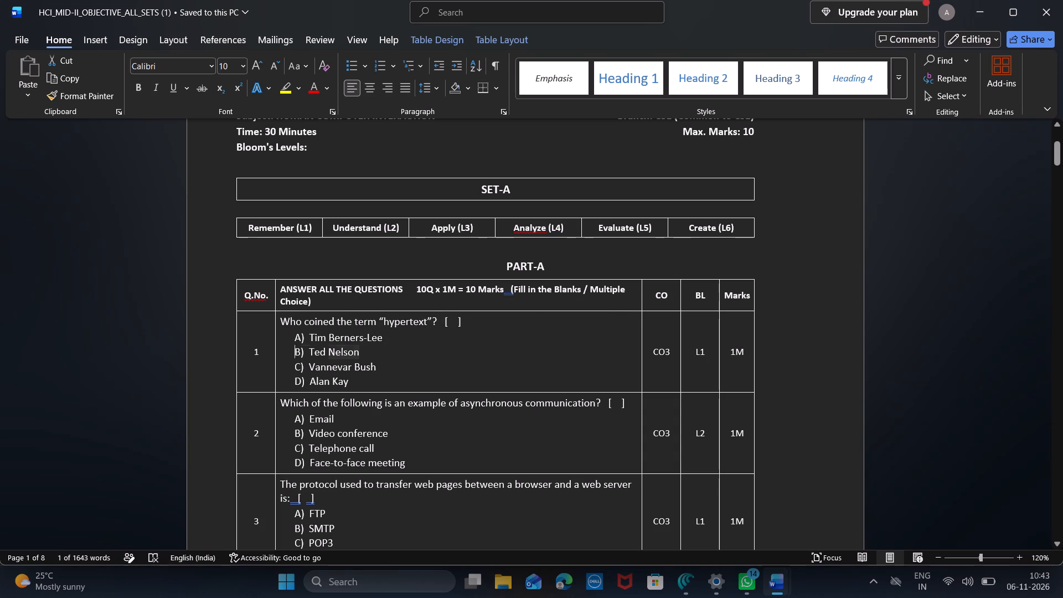
left_click_drag(309, 350, 372, 348)
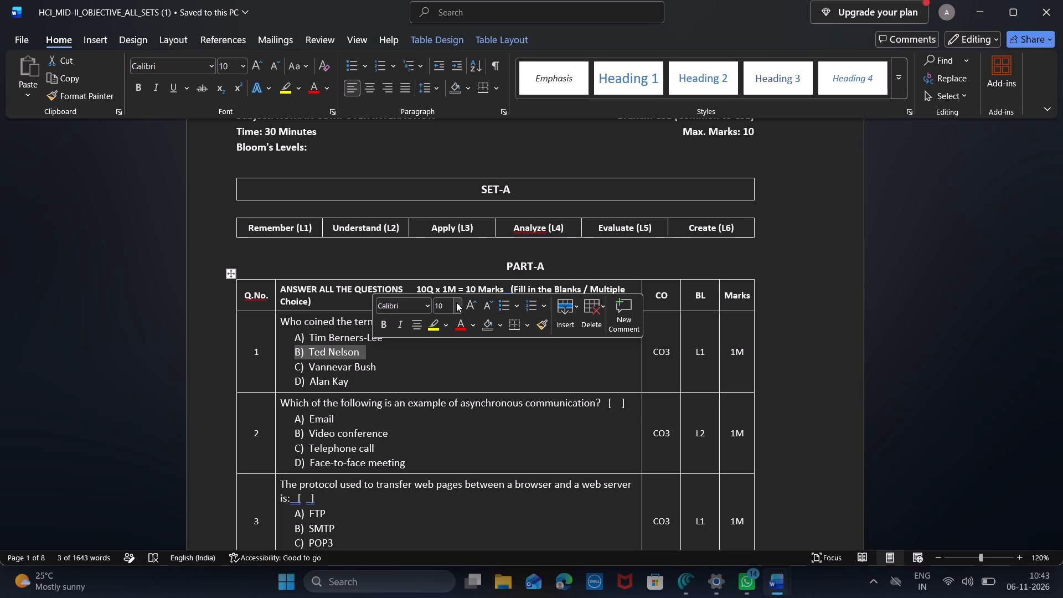
left_click(456, 302)
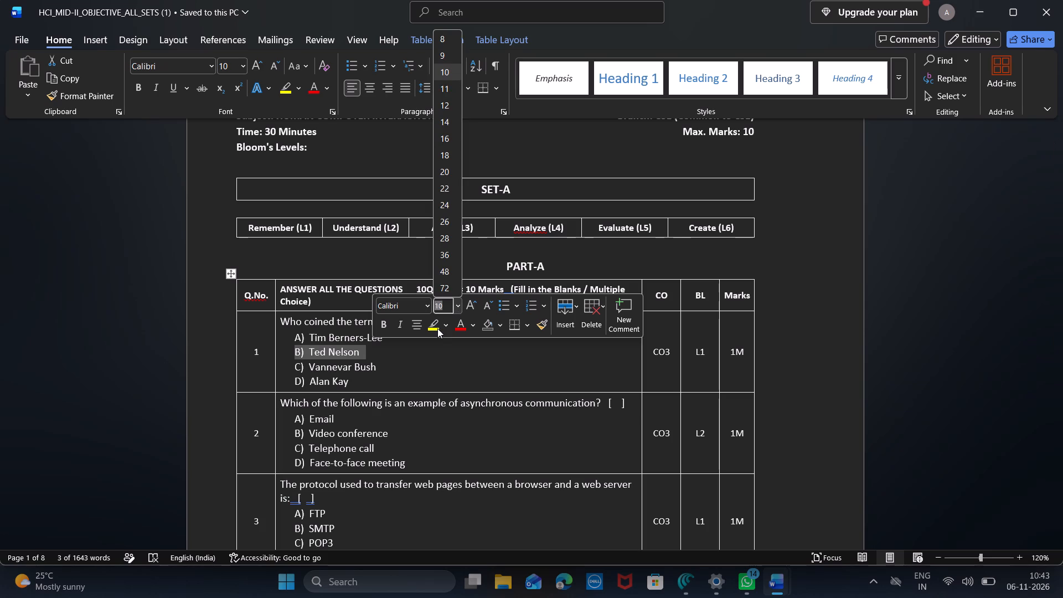
left_click(437, 328)
Highlight option A) Email in yellow as the answer to SET-A question 2 on asynchronous communication.
scroll(391, 413, "down", 1)
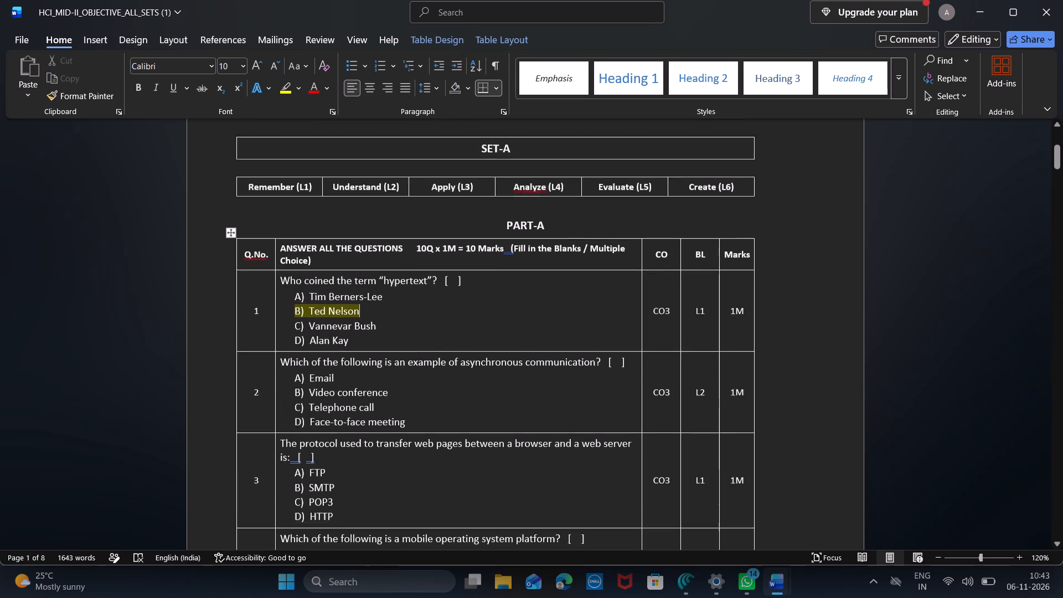
scroll(391, 413, "down", 1)
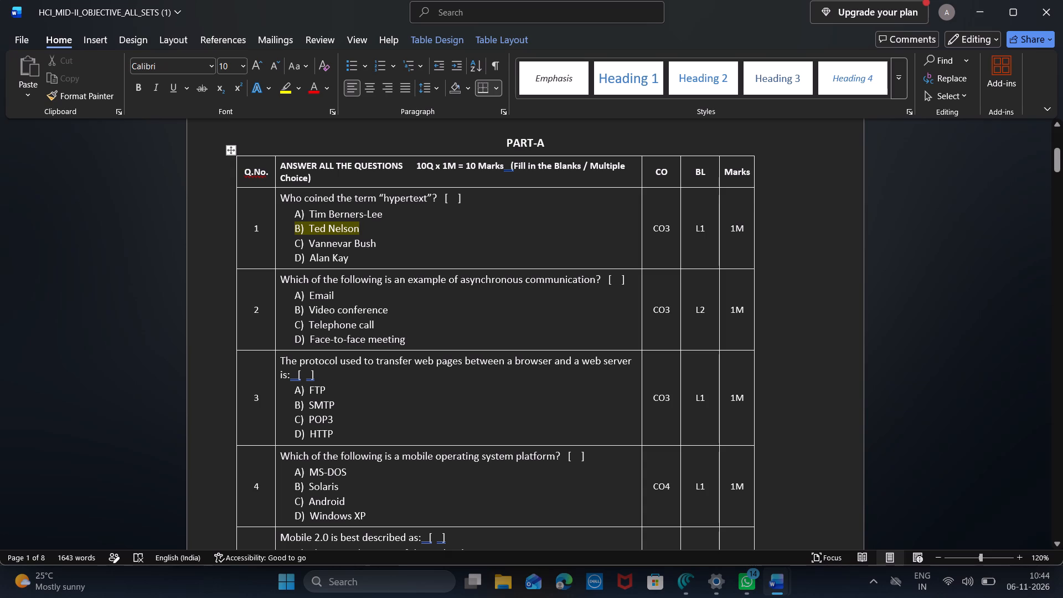
triple_click(316, 297)
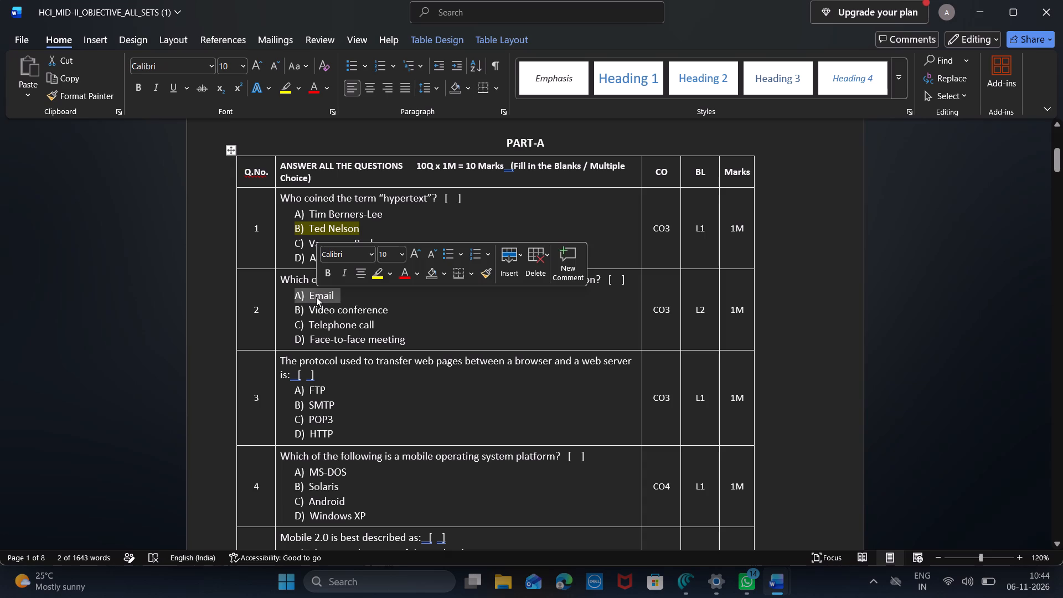
left_click(384, 270)
Highlight option D) HTTP in yellow as the answer to SET-A question 3 on the web page transfer protocol.
scroll(384, 270, "down", 1)
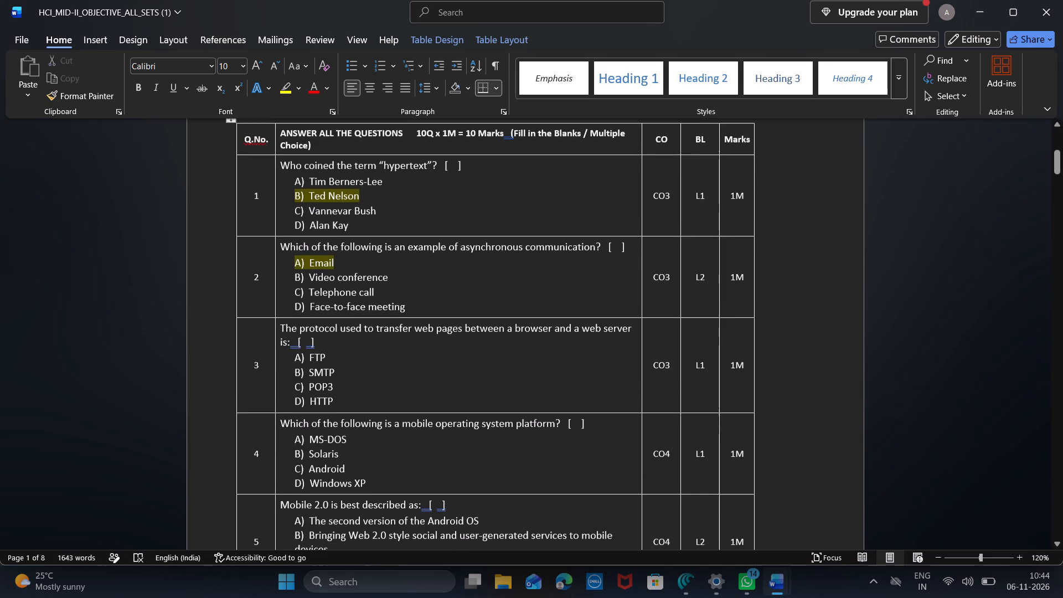
scroll(384, 270, "down", 1)
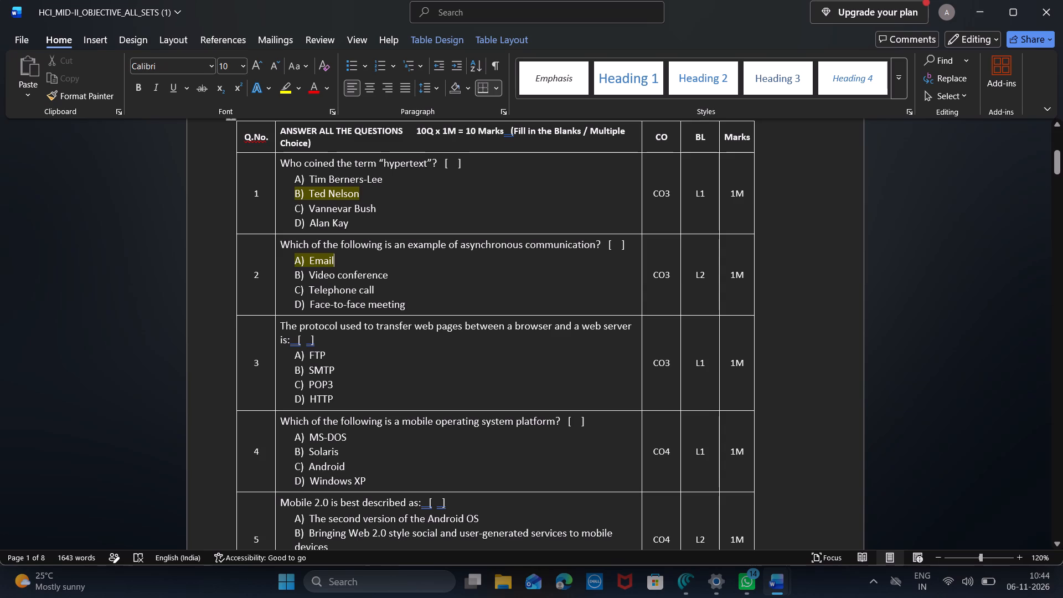
left_click_drag(296, 400, 339, 396)
left_click_drag(339, 396, 342, 397)
left_click(407, 366)
Highlight option C) Android in yellow as the answer to SET-A question 4 on mobile operating systems.
scroll(407, 366, "down", 1)
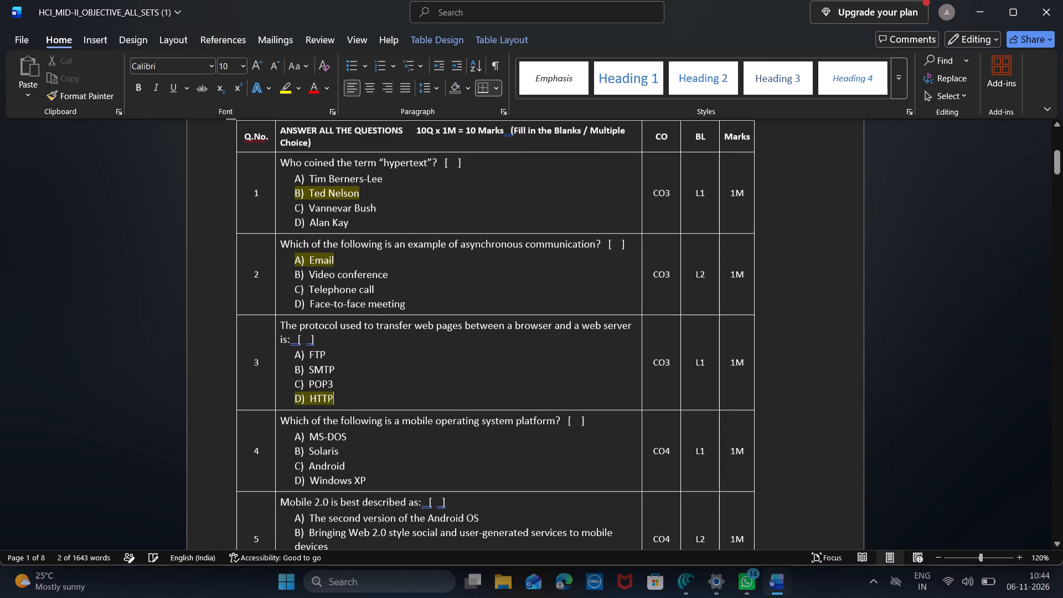
scroll(407, 366, "down", 1)
scroll(393, 430, "down", 1)
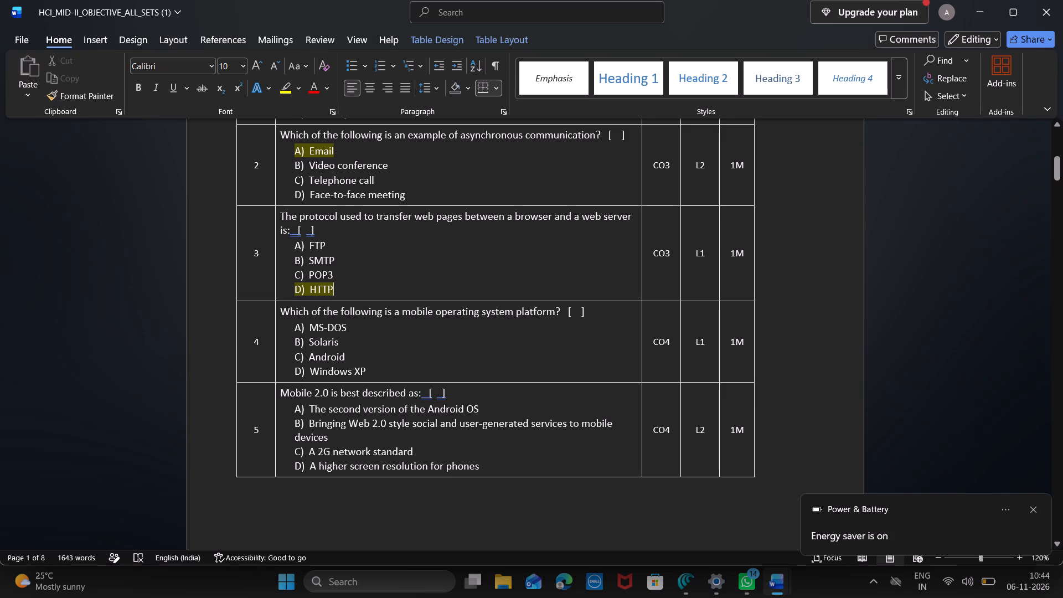
left_click_drag(293, 360, 299, 359)
left_click_drag(299, 359, 343, 357)
left_click(404, 333)
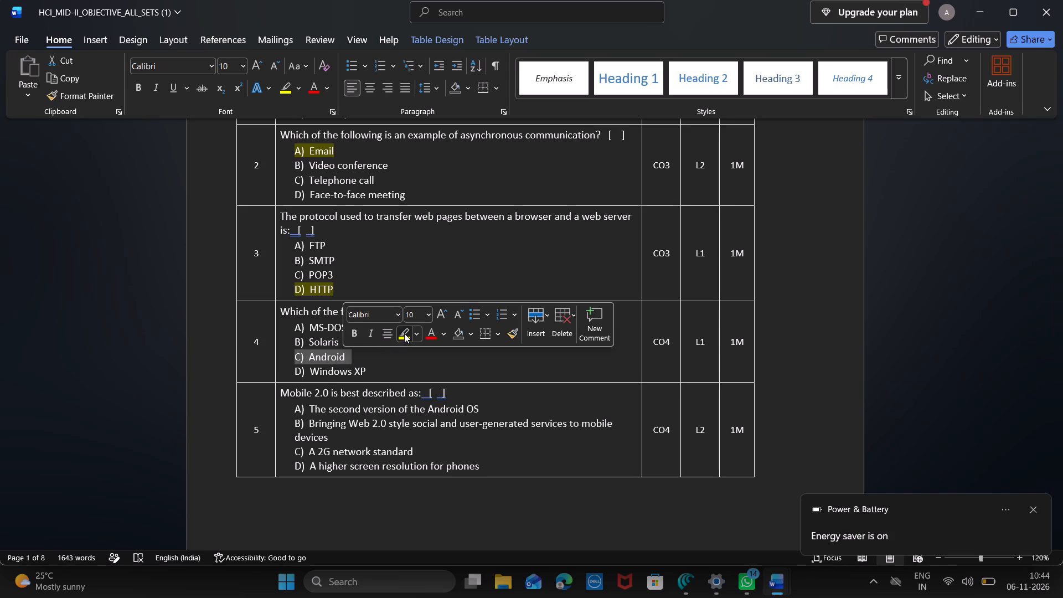
Highlight the whole two-line option B), on bringing Web 2.0 style services to mobile devices, in yellow for SET-A question 5.
scroll(404, 333, "down", 1)
left_click_drag(289, 421, 346, 432)
left_click(409, 405)
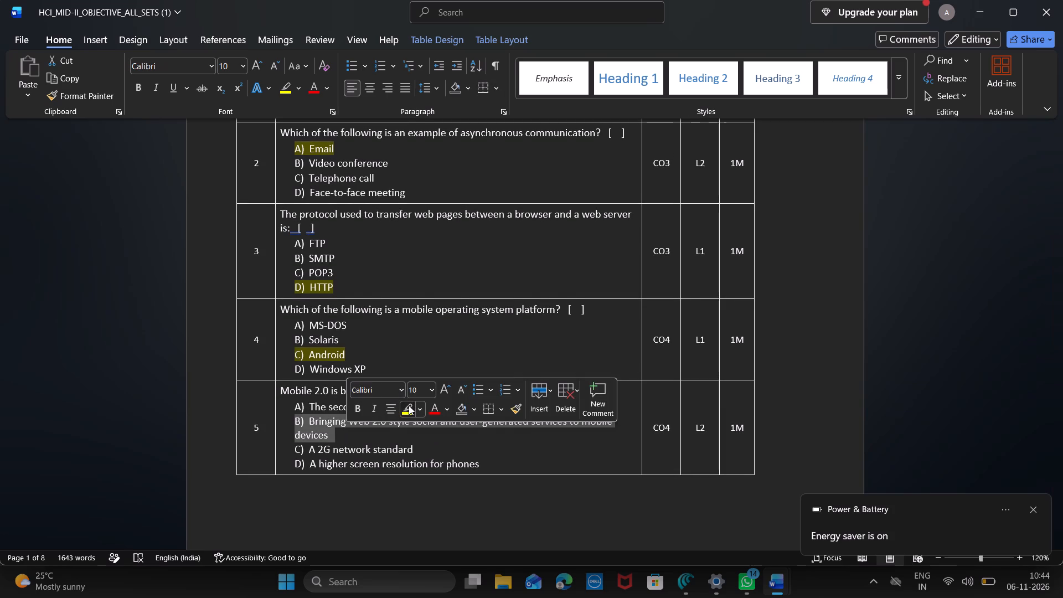
Highlight option A) Hub and spoke in yellow as the answer to SET-A question 6 on mobile information architecture.
scroll(409, 405, "down", 7)
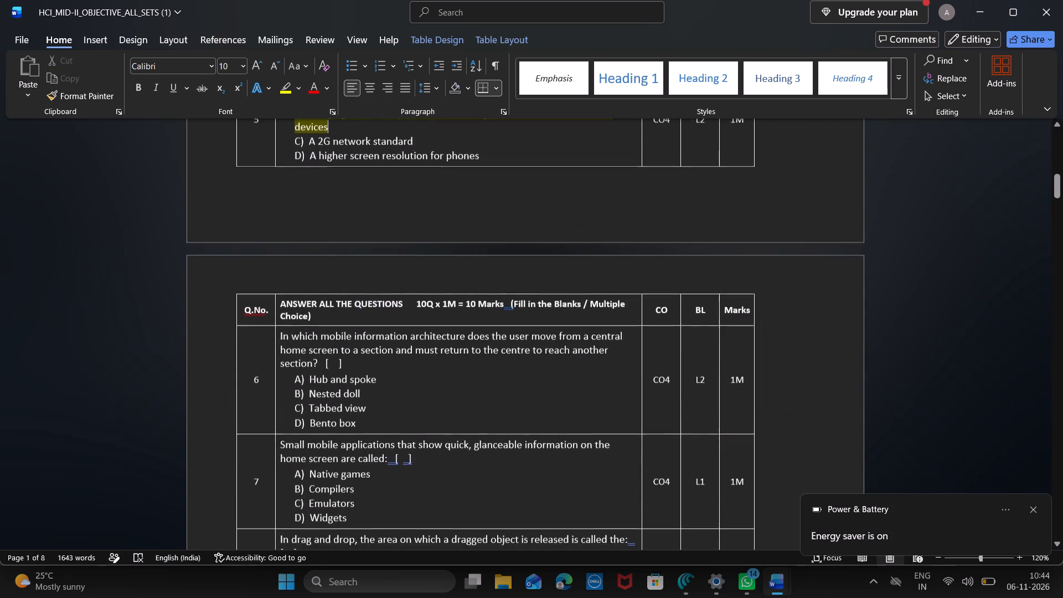
scroll(409, 405, "down", 1)
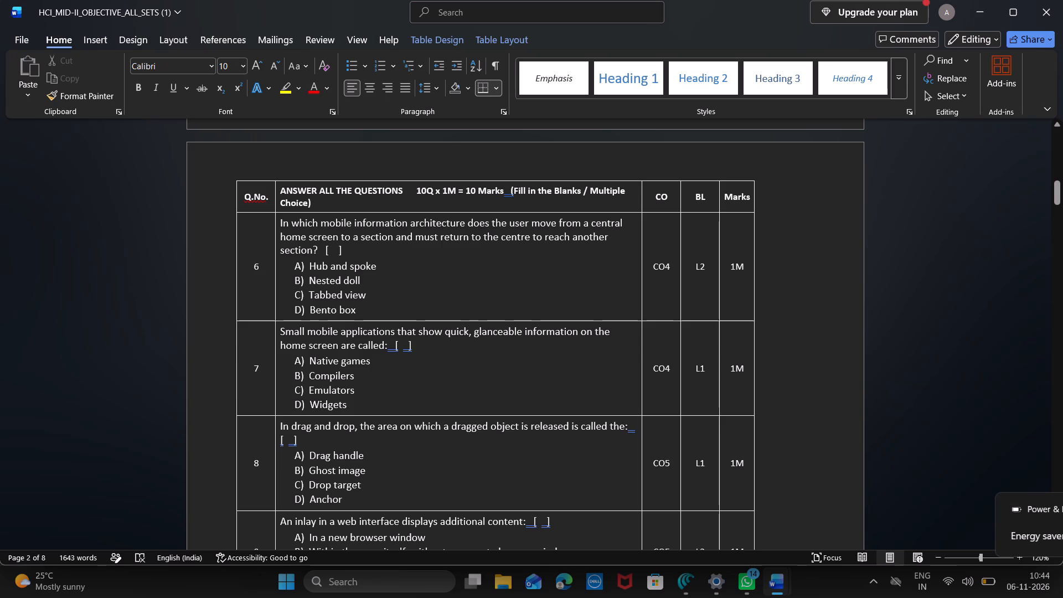
left_click_drag(294, 266, 381, 265)
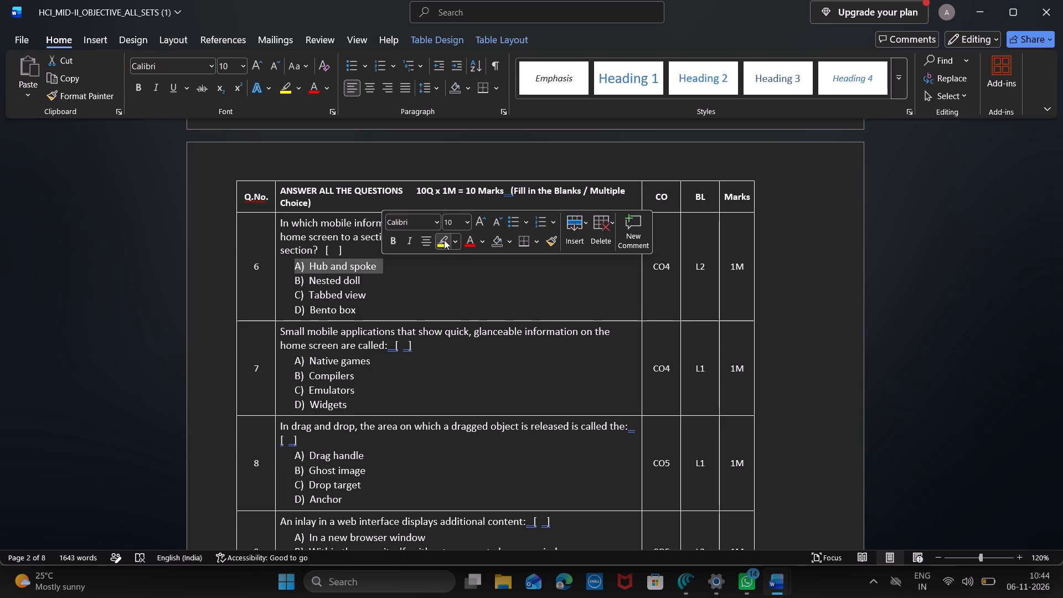
left_click(444, 240)
Highlight option D) Widgets in yellow as the answer to SET-A question 7 on small glanceable mobile applications.
scroll(444, 240, "down", 1)
scroll(396, 313, "down", 1)
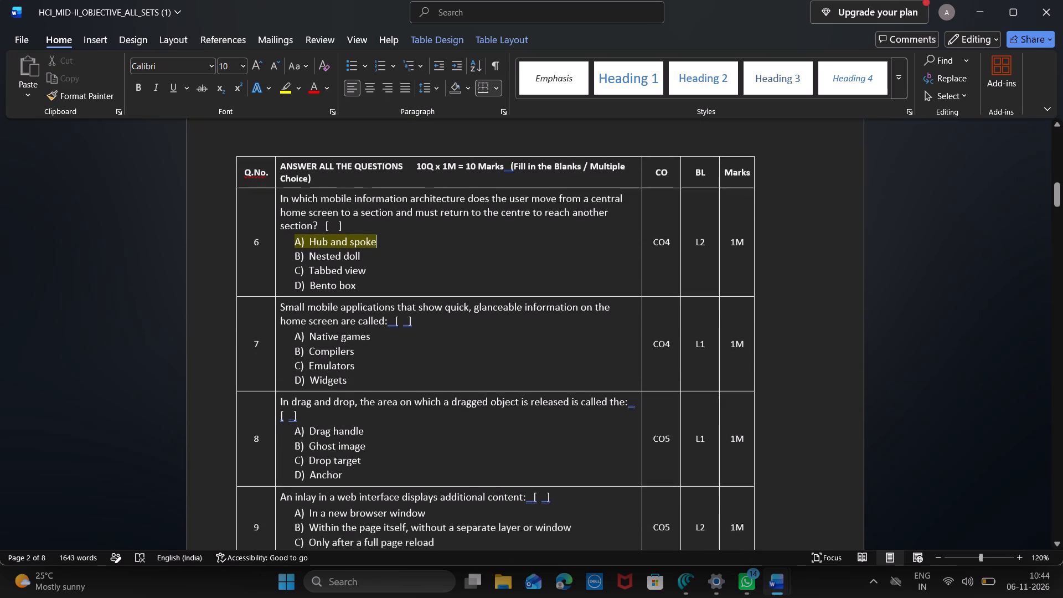
scroll(396, 313, "down", 1)
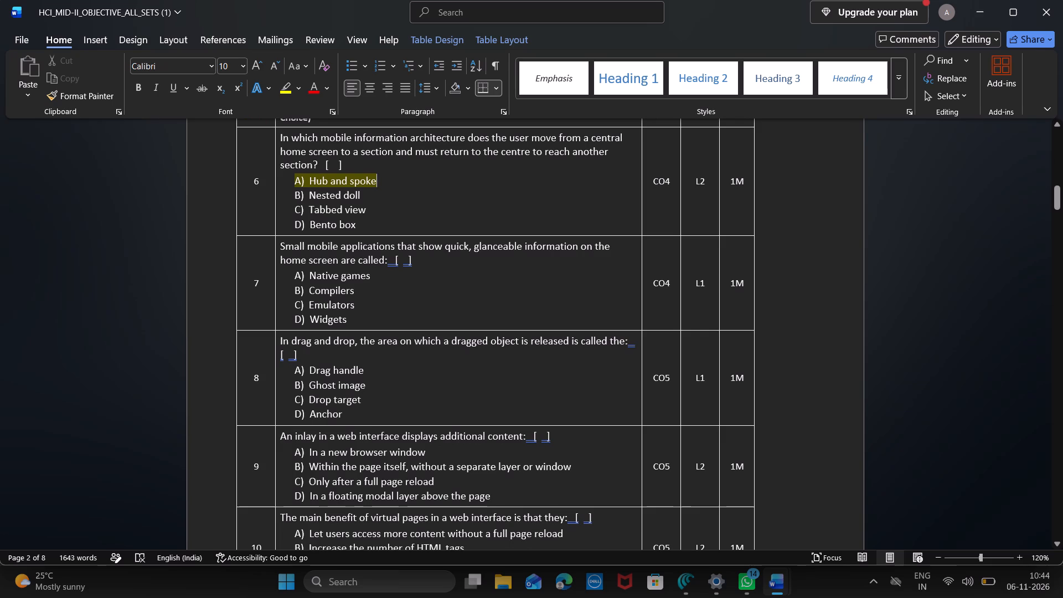
left_click_drag(296, 318, 336, 314)
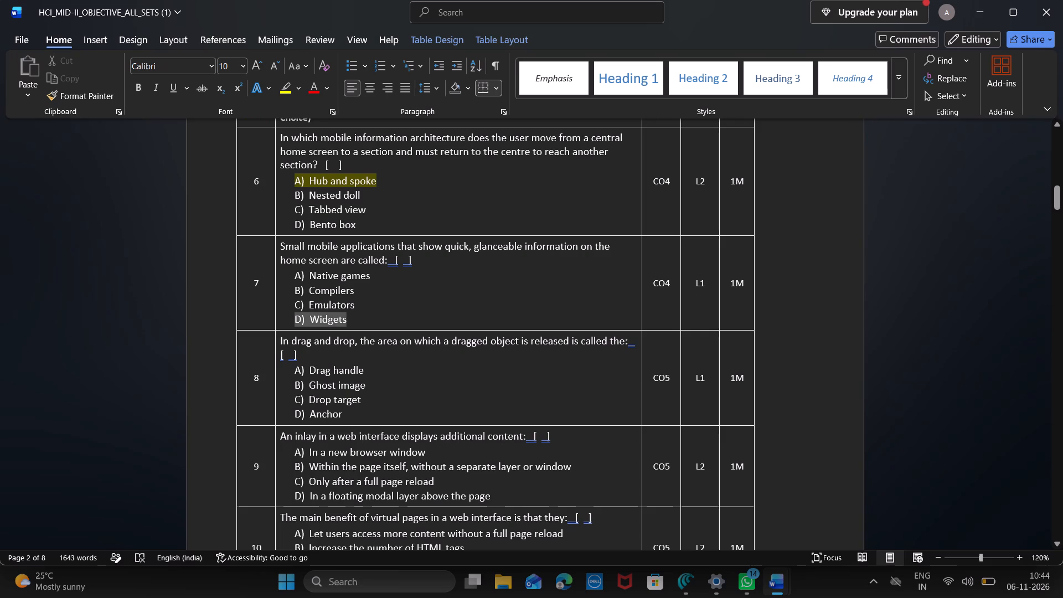
left_click_drag(336, 314, 354, 317)
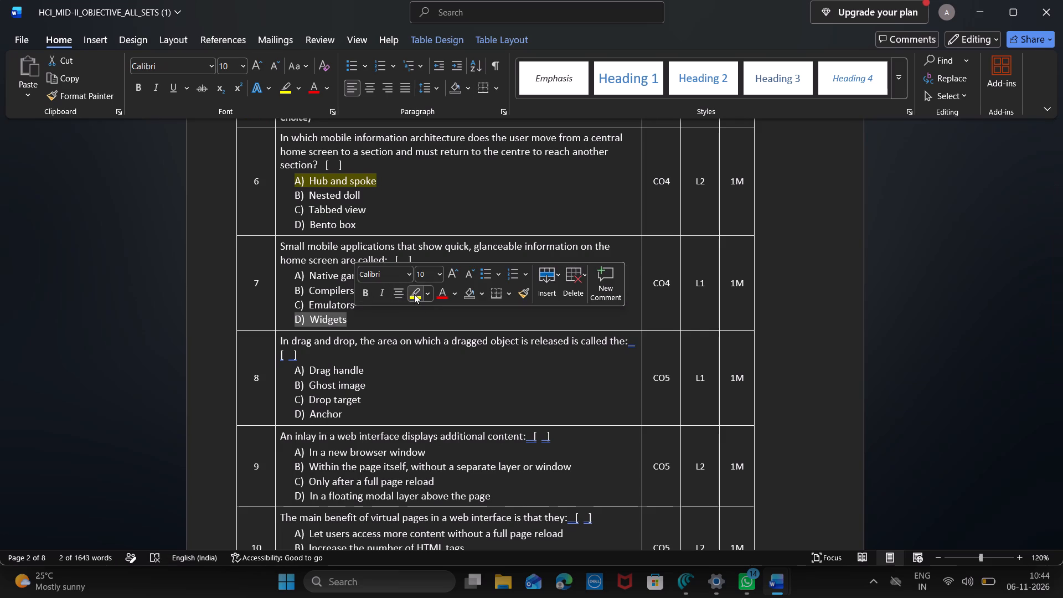
left_click(414, 294)
Highlight option C) Drop target in yellow as the answer to SET-A question 8 on drag and drop.
scroll(414, 294, "down", 3)
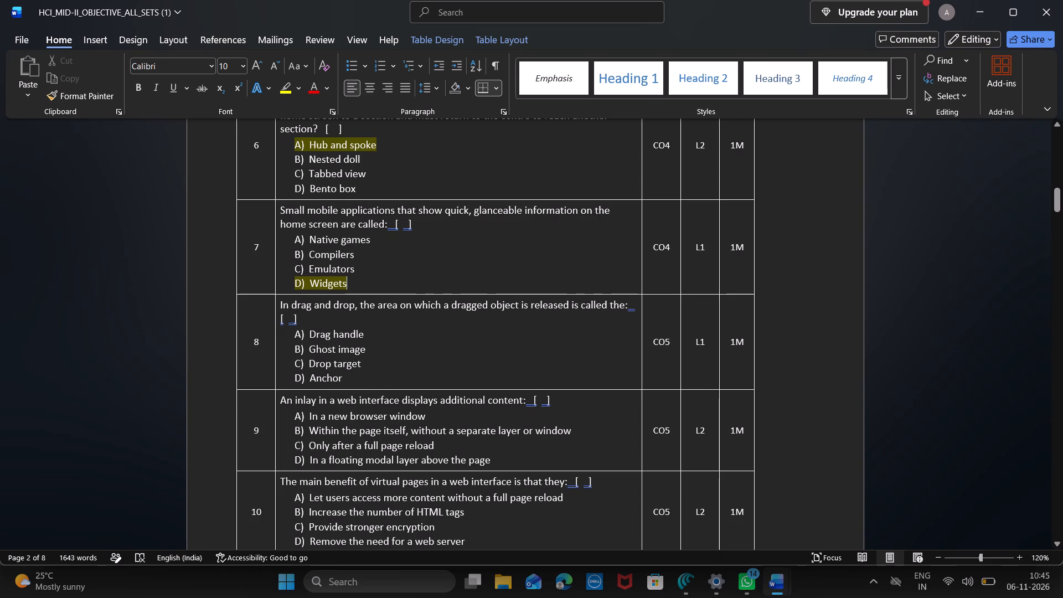
left_click_drag(297, 364, 317, 364)
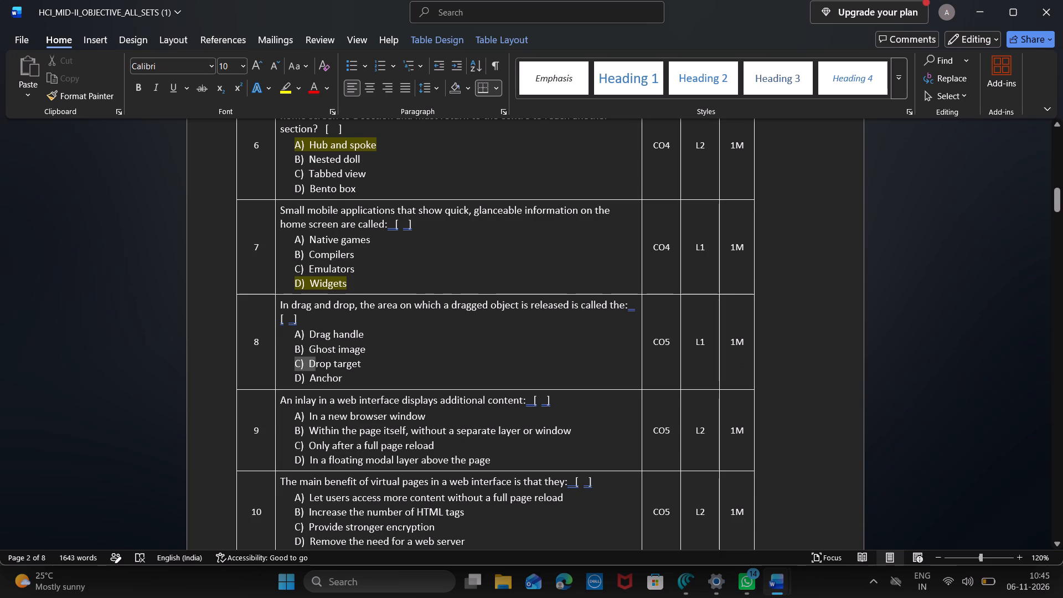
left_click_drag(317, 364, 365, 365)
left_click(426, 344)
Highlight option B) Within the page itself, without a separate layer or window in yellow for SET-A question 9.
scroll(426, 344, "down", 3)
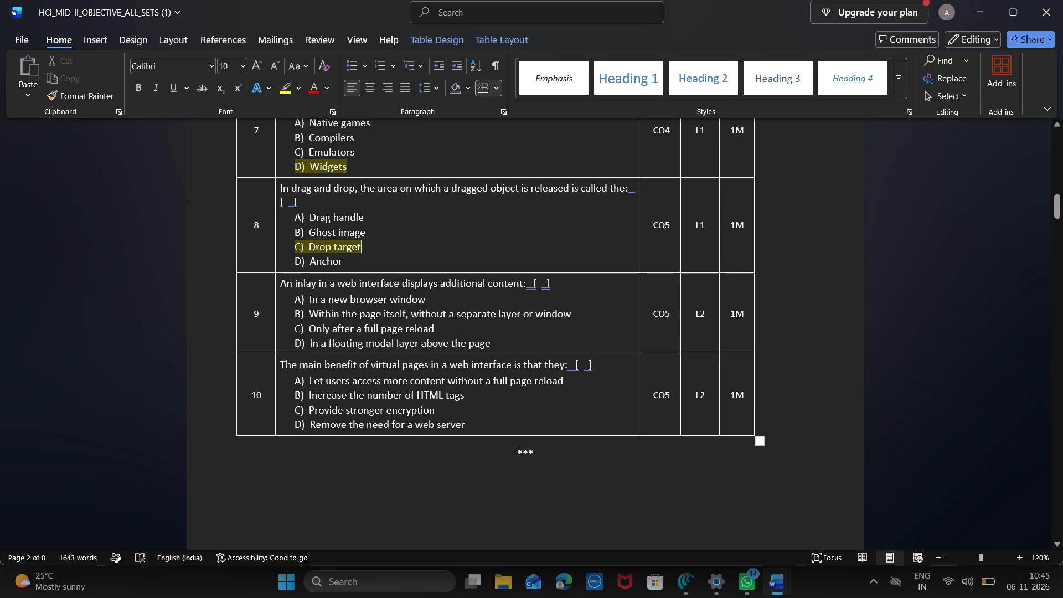
left_click_drag(291, 314, 419, 315)
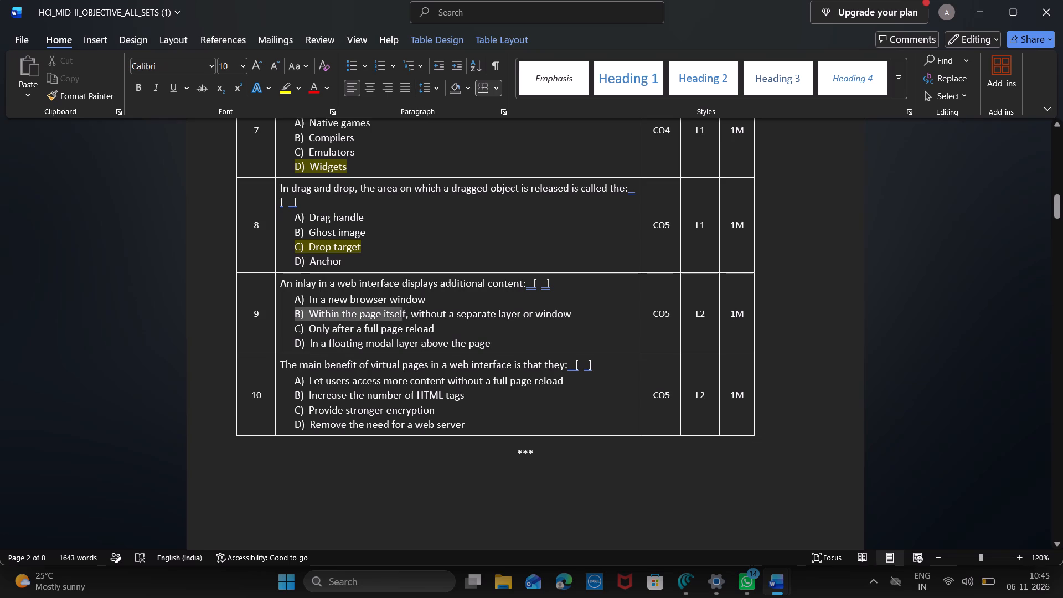
left_click_drag(419, 315, 587, 315)
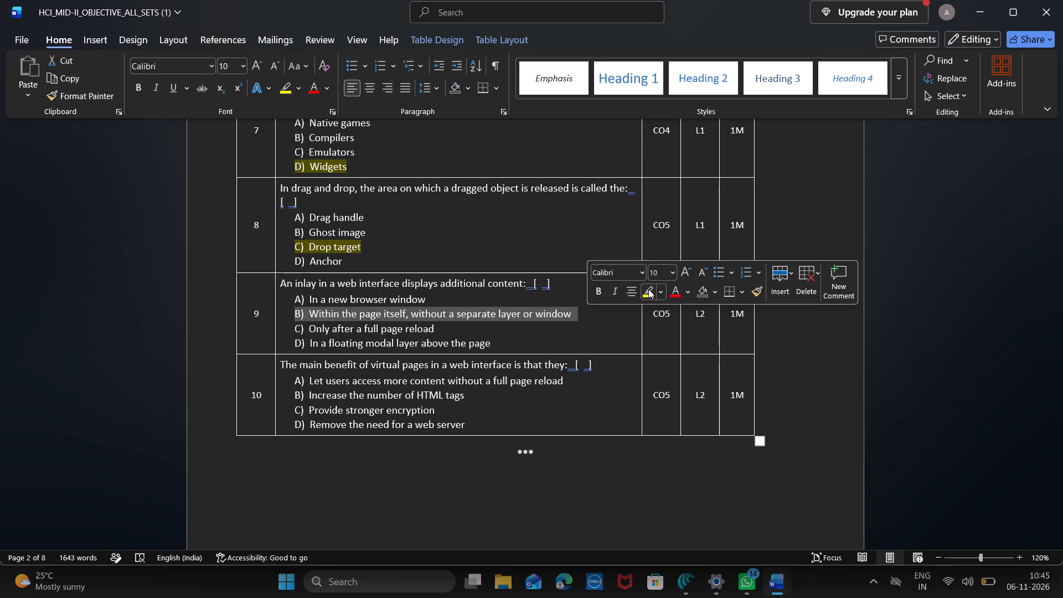
left_click(648, 289)
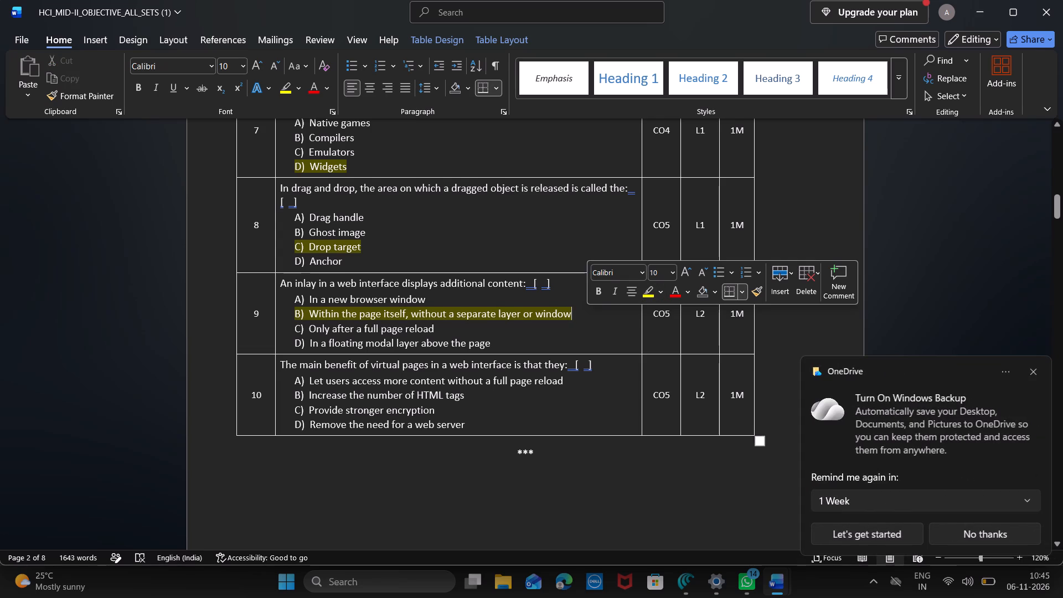
Highlight option A) Let users access more content without a full page reload in yellow for SET-A question 10.
scroll(383, 384, "down", 1)
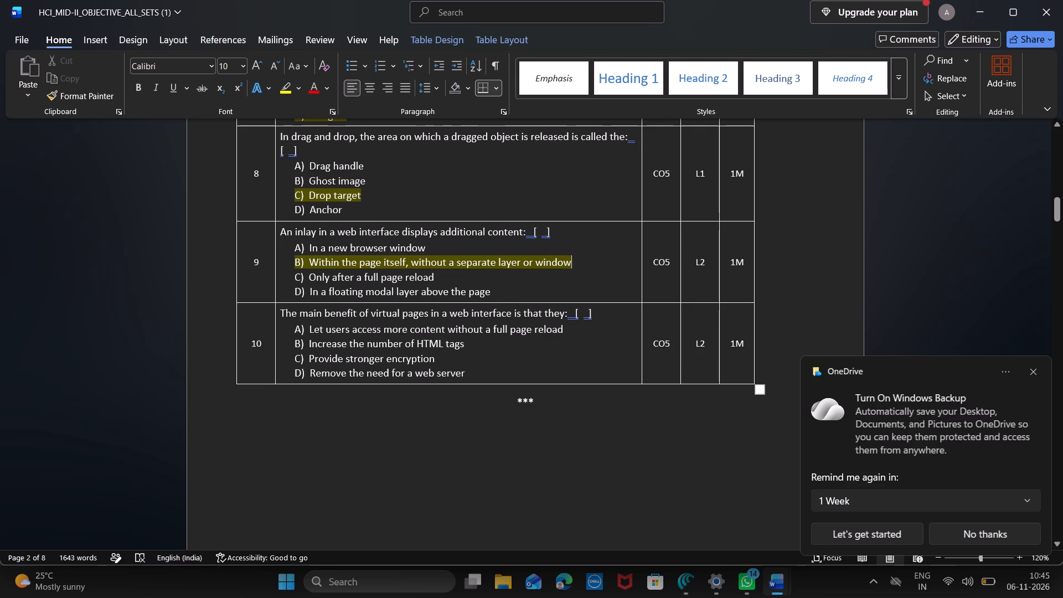
left_click_drag(303, 338, 433, 329)
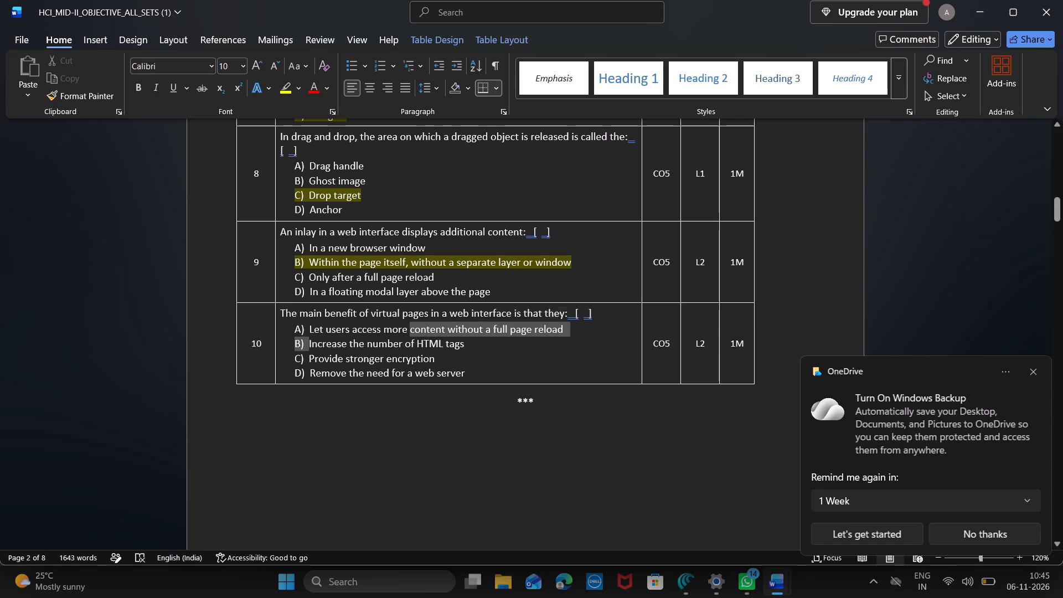
left_click_drag(433, 329, 292, 329)
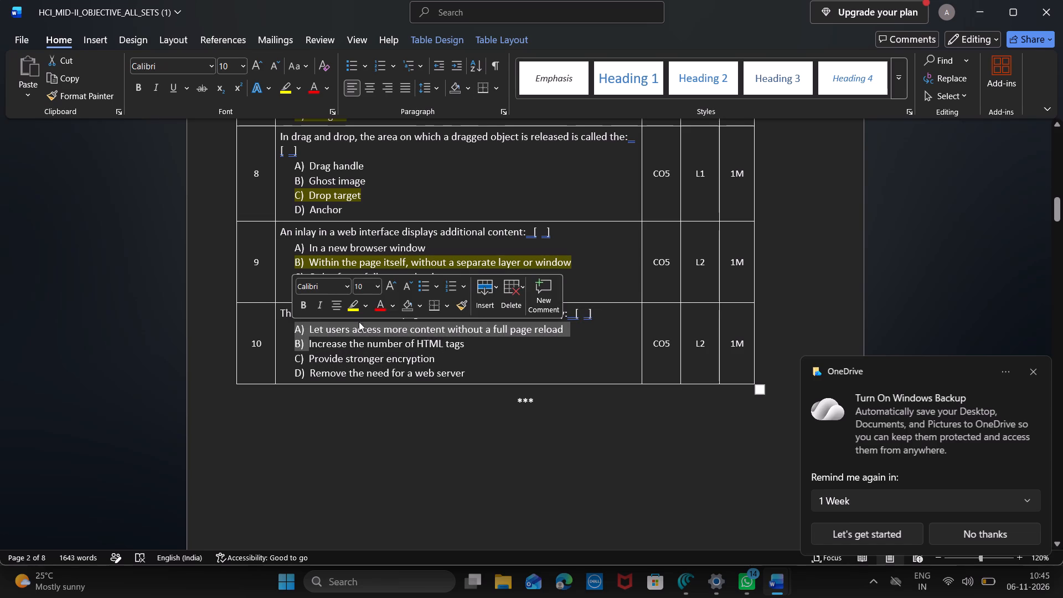
left_click(355, 306)
Highlight option C) Vannevar Bush in yellow as the answer to SET-B question 1 on the Memex device.
scroll(355, 306, "down", 4)
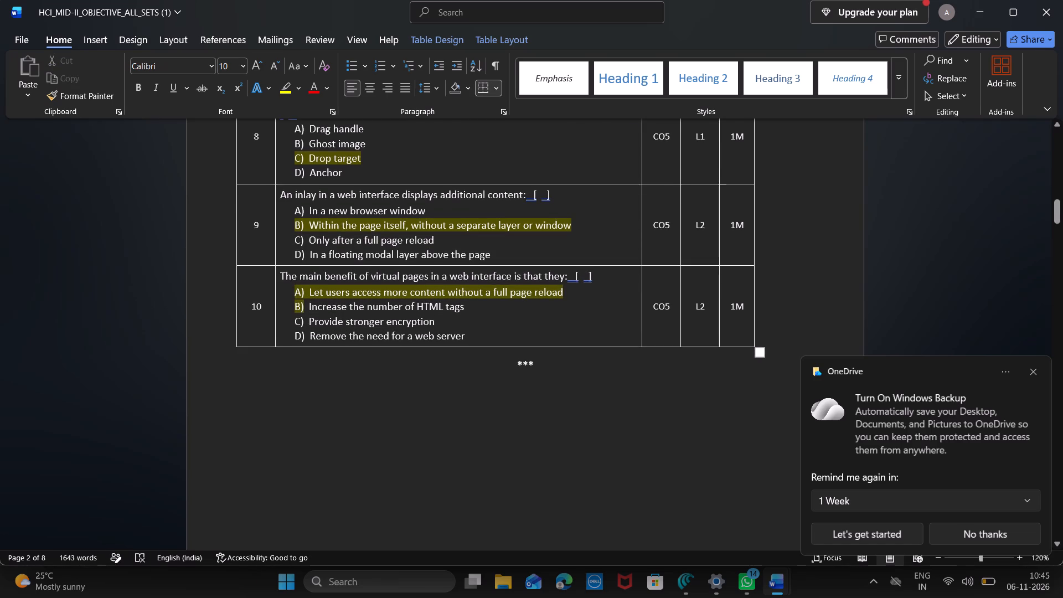
scroll(355, 306, "down", 5)
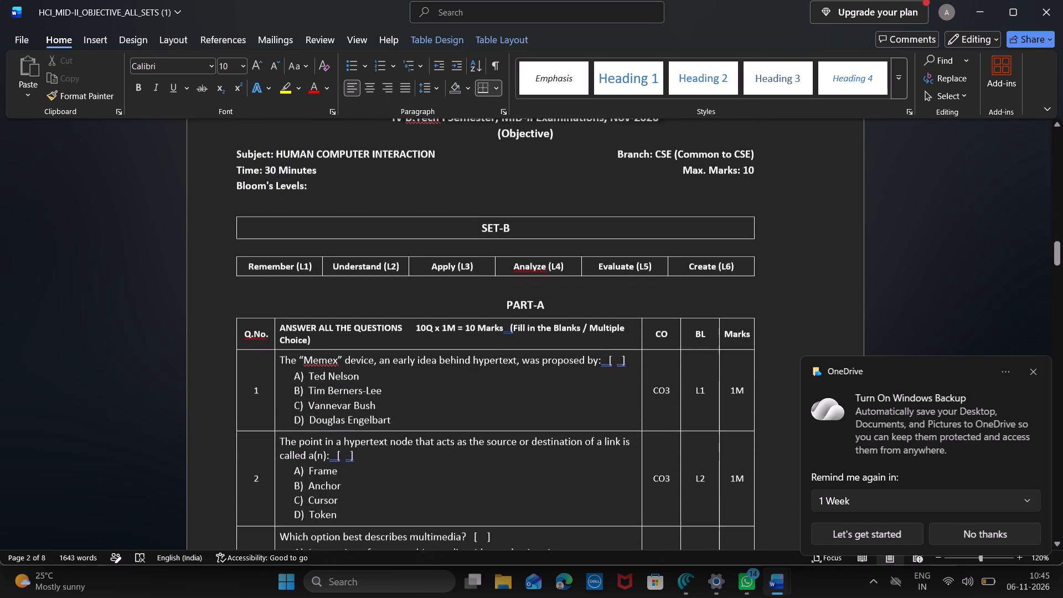
scroll(355, 306, "down", 1)
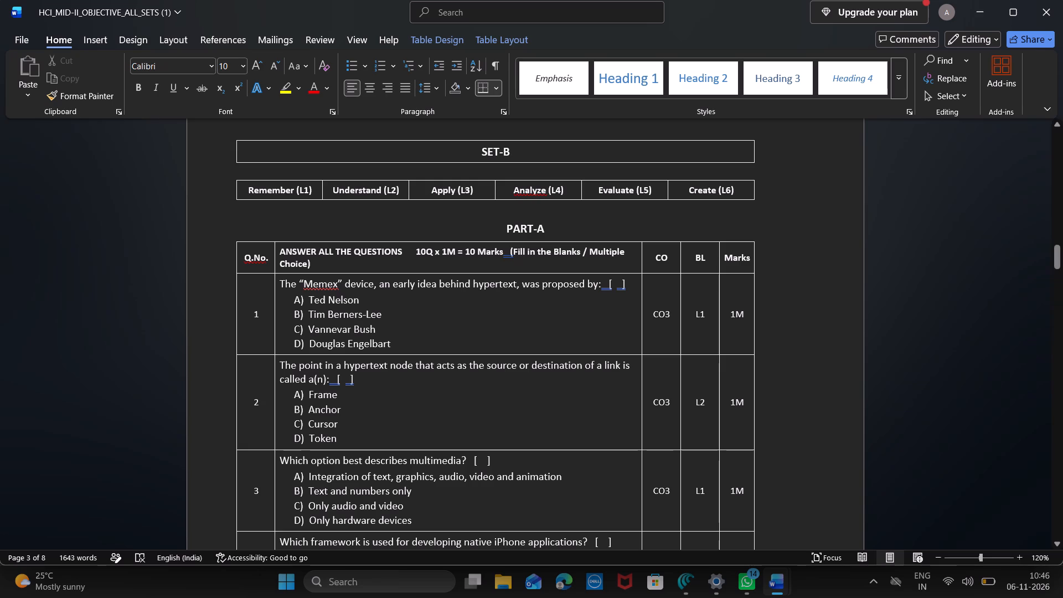
left_click_drag(296, 328, 359, 329)
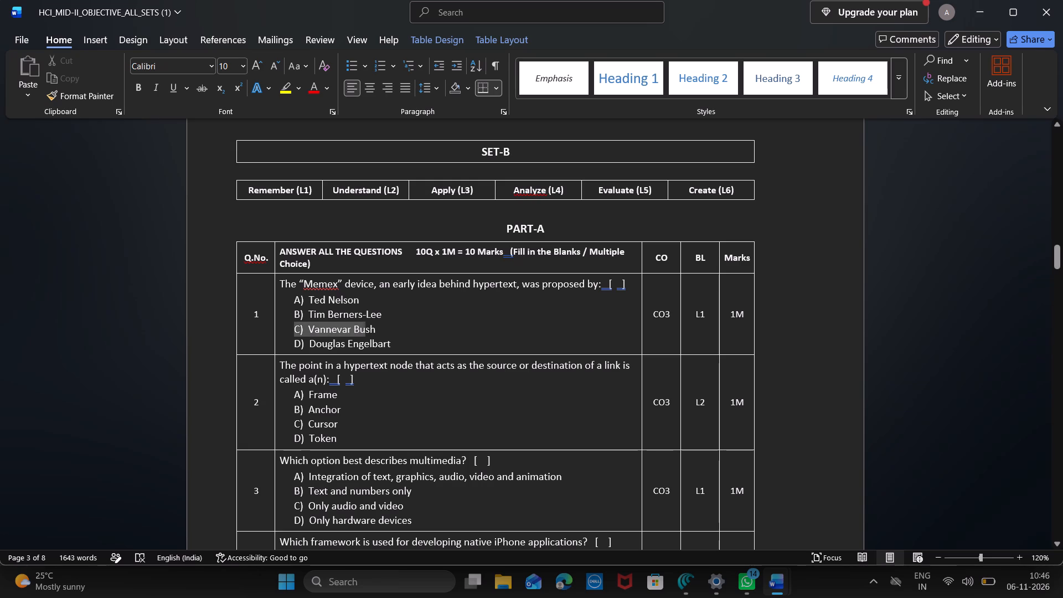
left_click_drag(359, 329, 391, 331)
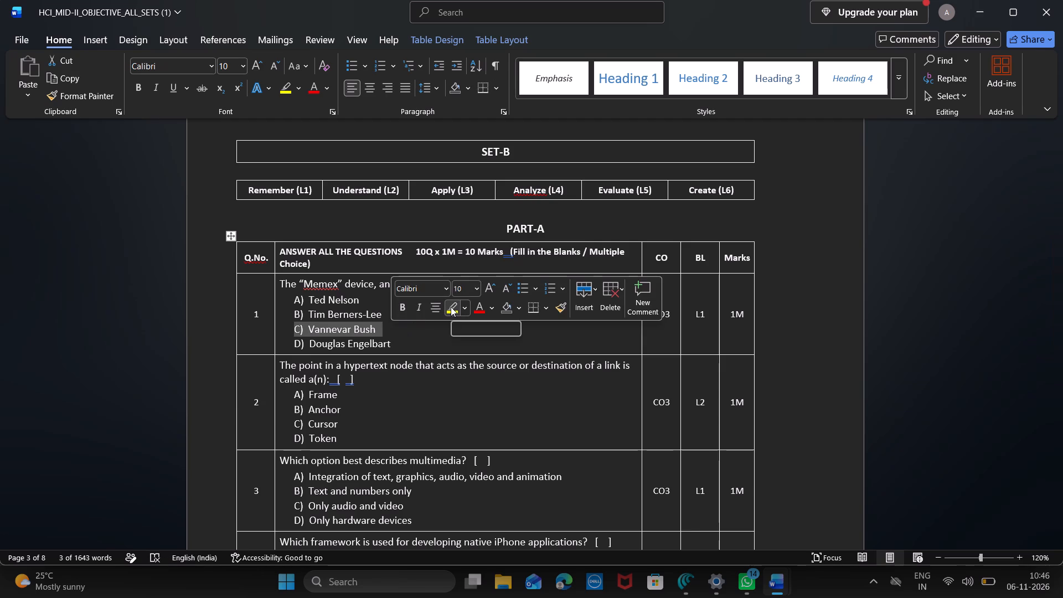
left_click(451, 307)
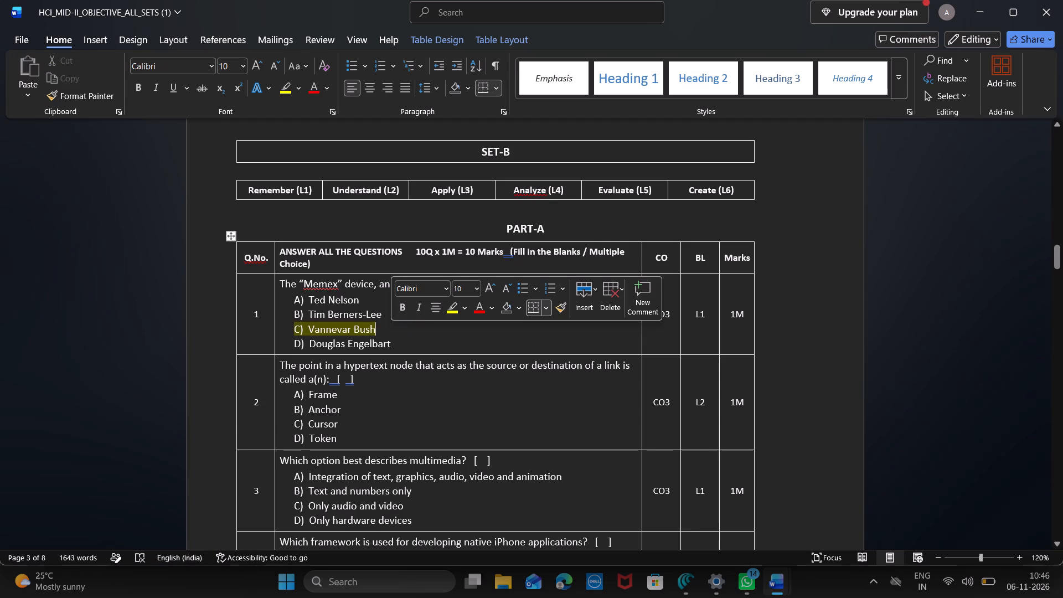
left_click(420, 334)
Review the highlighted answers across the SET-A questions, ending back at SET-B.
scroll(420, 334, "up", 6)
scroll(420, 334, "down", 1)
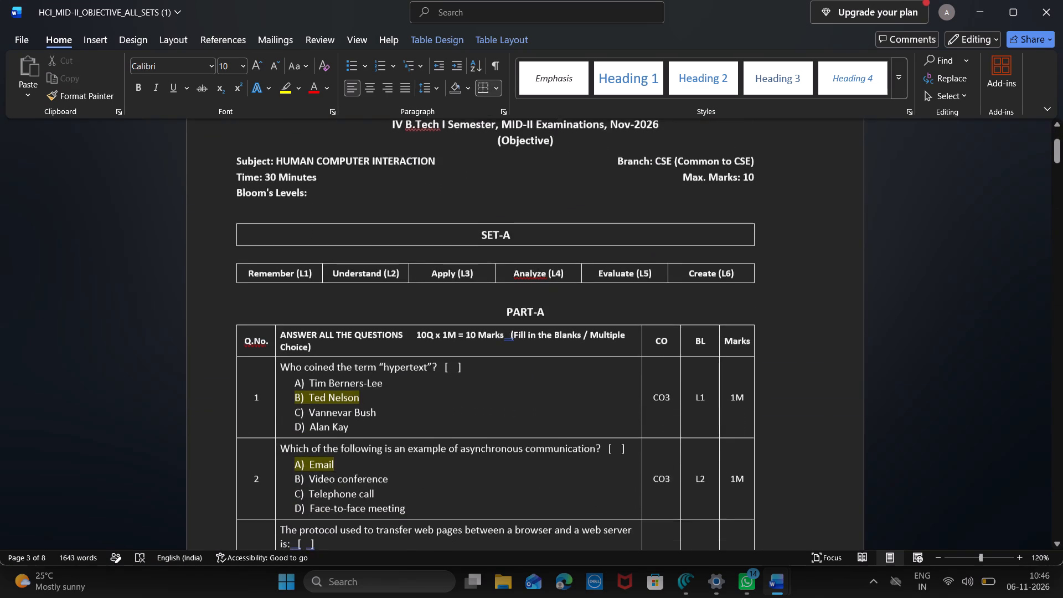
scroll(420, 334, "down", 4)
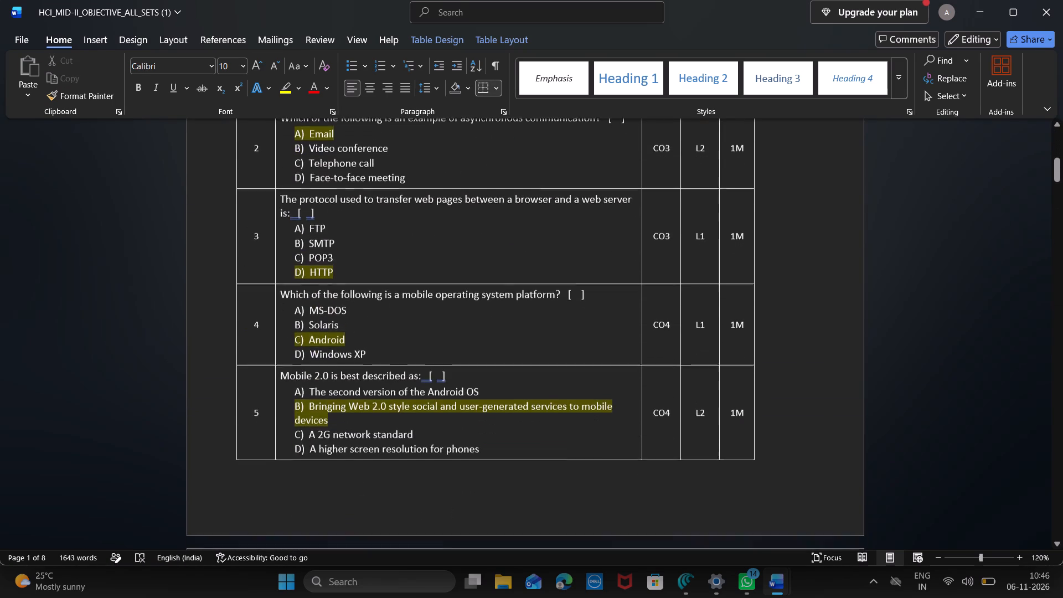
scroll(420, 334, "down", 6)
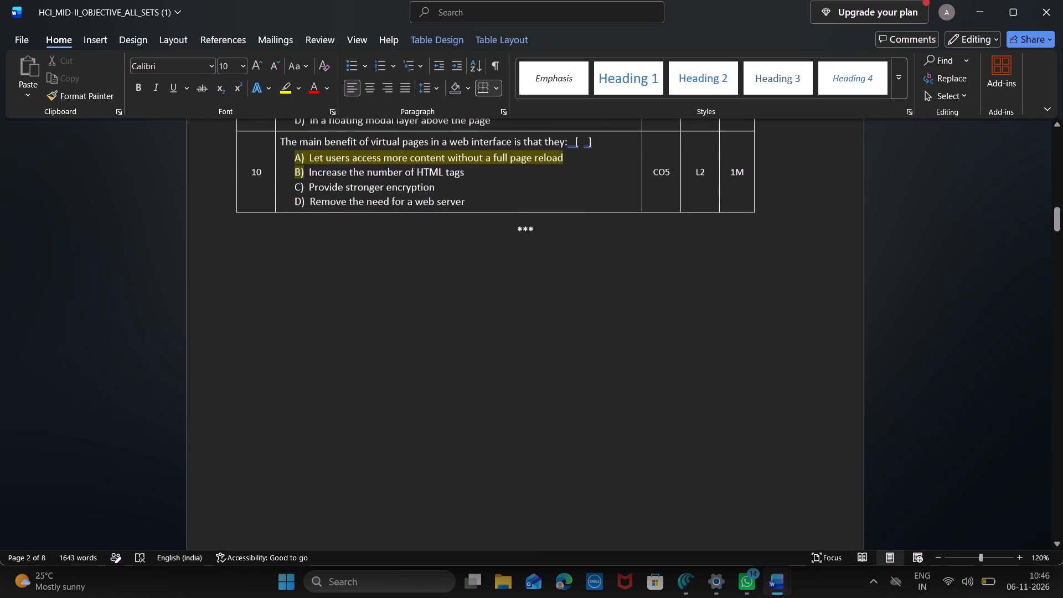
scroll(420, 334, "down", 3)
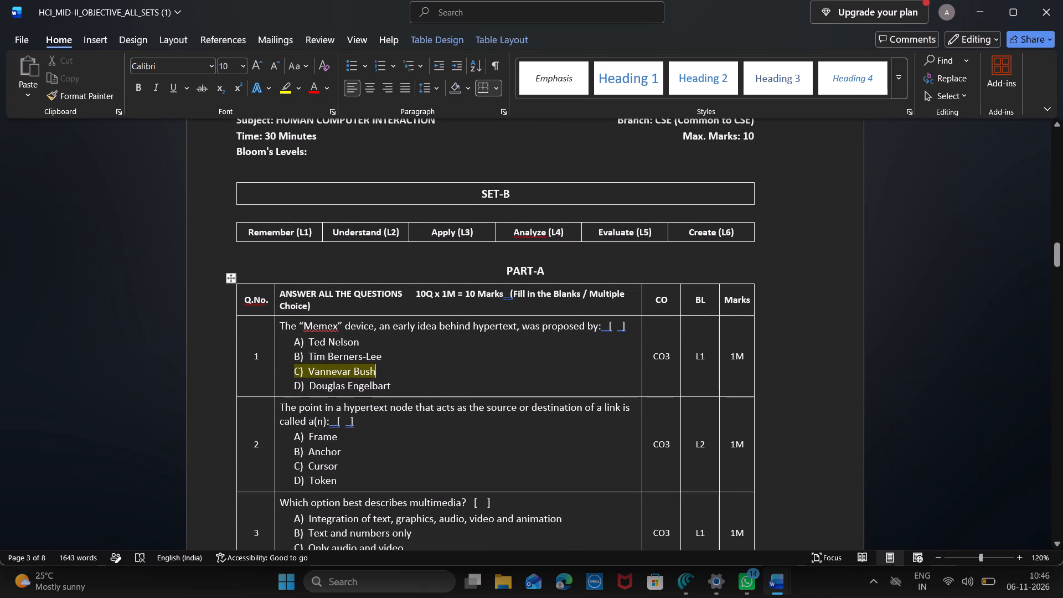
Highlight option B) Anchor in yellow as the answer to SET-B question 2 on the source or destination of a link.
scroll(420, 334, "down", 1)
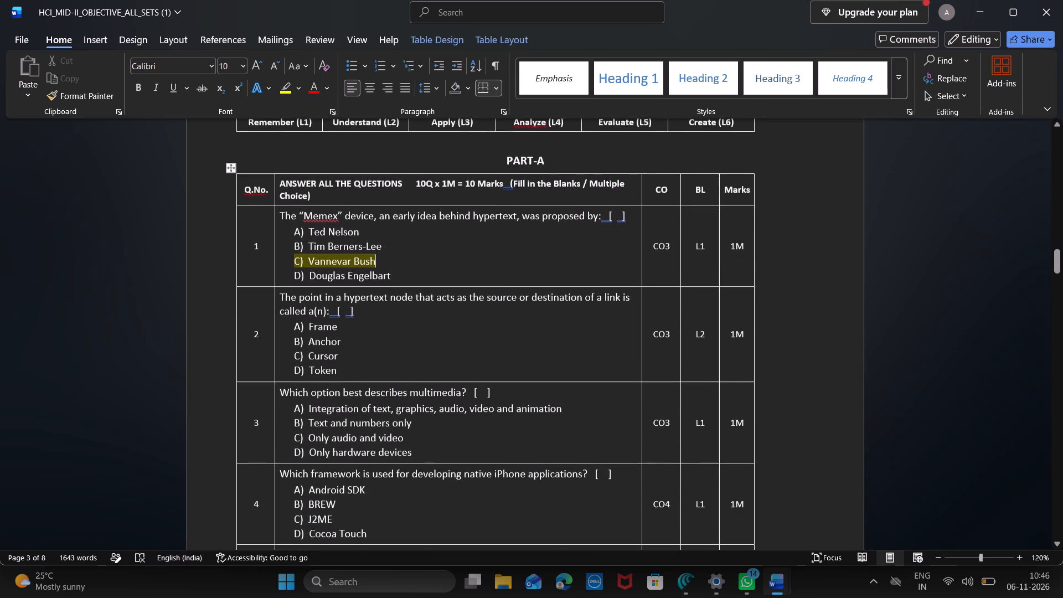
scroll(420, 334, "down", 1)
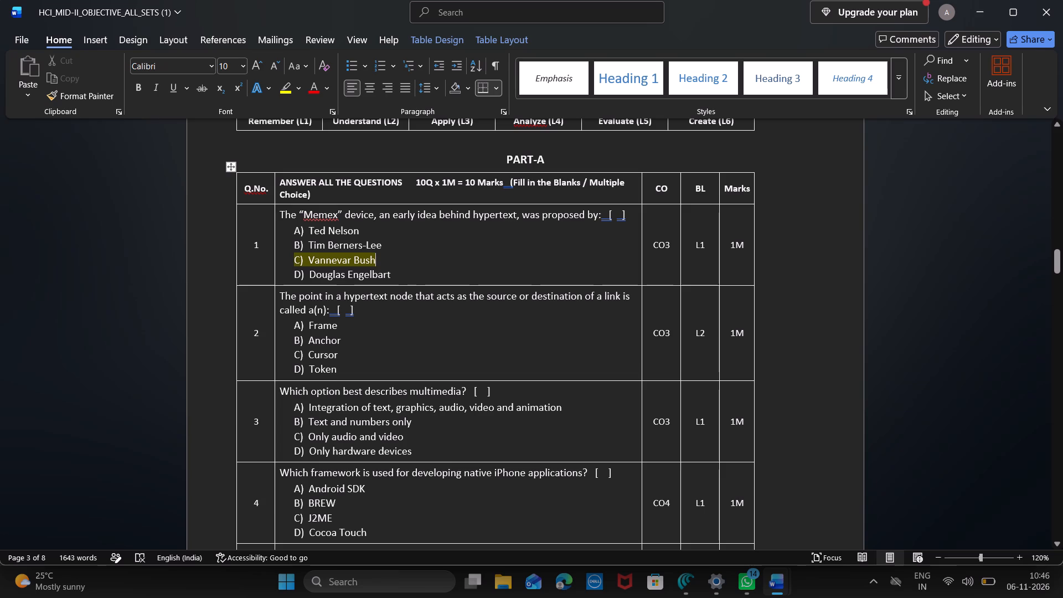
left_click_drag(294, 339, 355, 335)
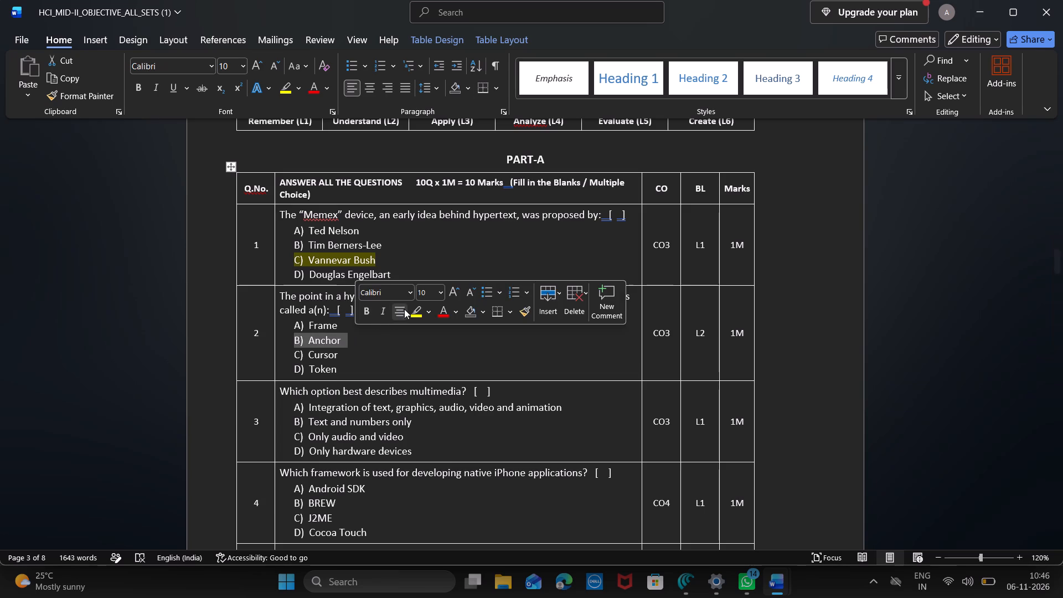
left_click(419, 308)
Highlight option A) Integration of text, graphics, audio, video and animation in yellow for SET-B question 3 on multimedia.
scroll(419, 308, "down", 1)
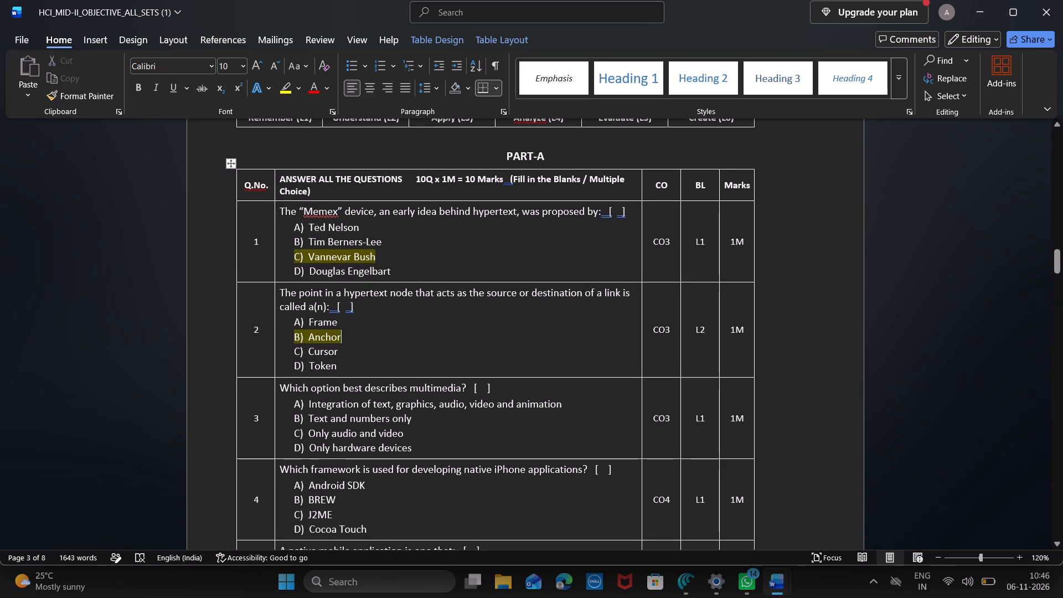
scroll(400, 343, "down", 1)
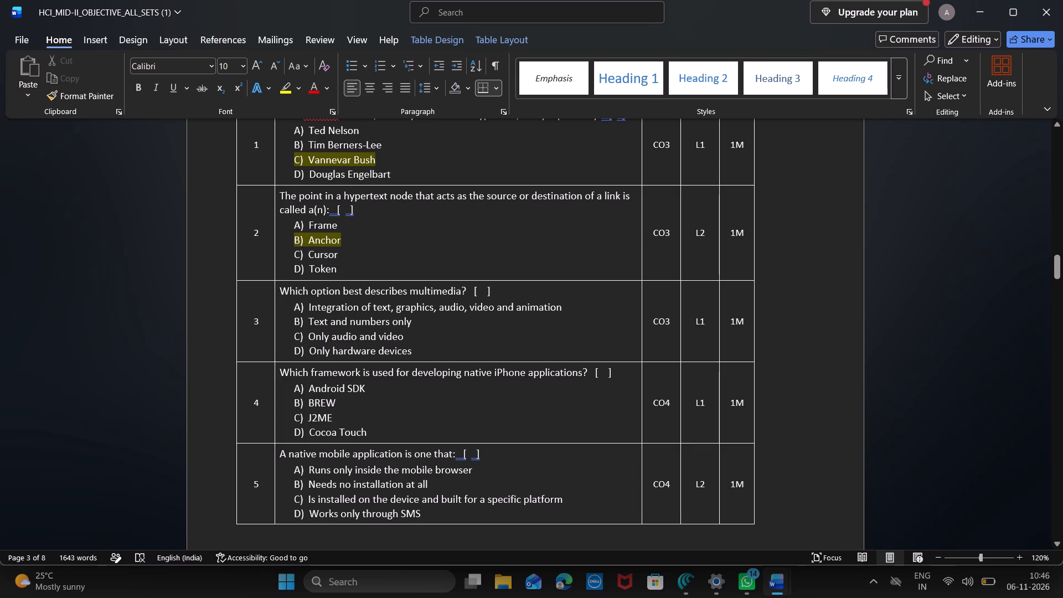
left_click_drag(293, 310, 499, 311)
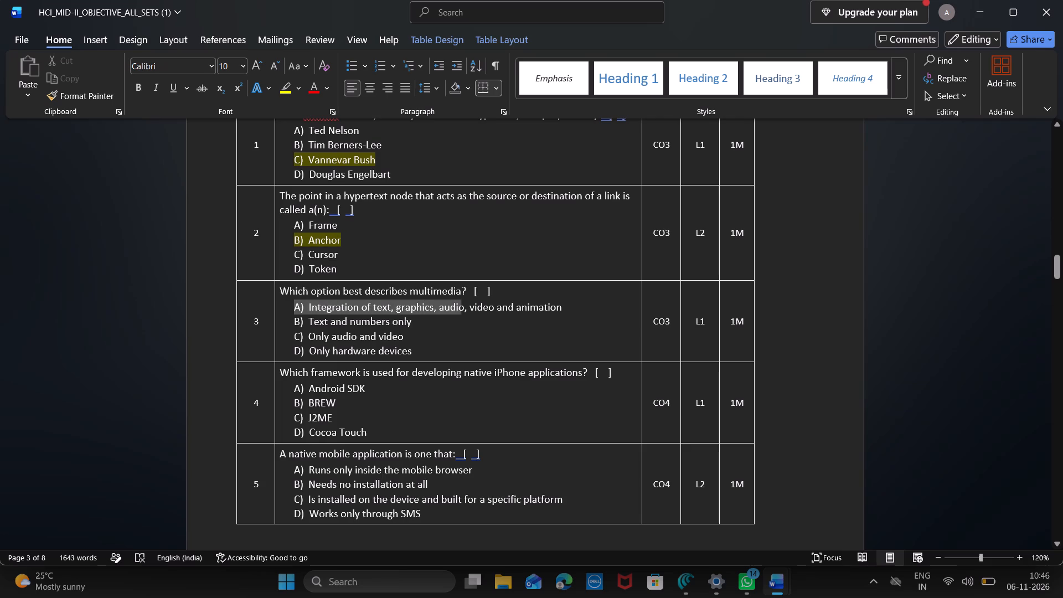
left_click_drag(499, 311, 574, 308)
left_click(632, 286)
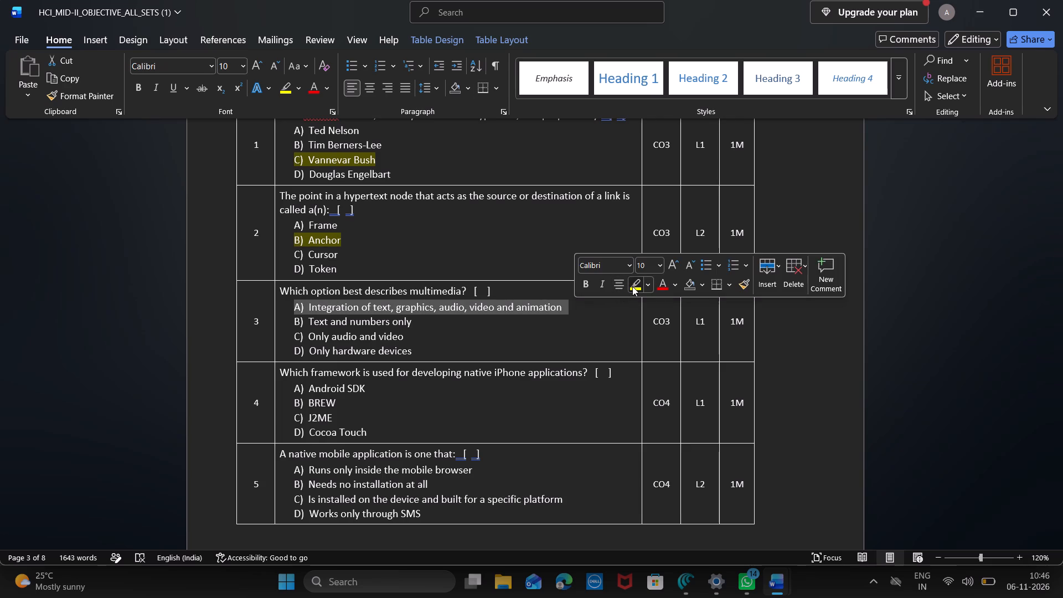
Highlight option D) Cocoa Touch in yellow as the answer to SET-B question 4 on native iPhone application frameworks.
scroll(632, 286, "down", 1)
scroll(517, 341, "down", 1)
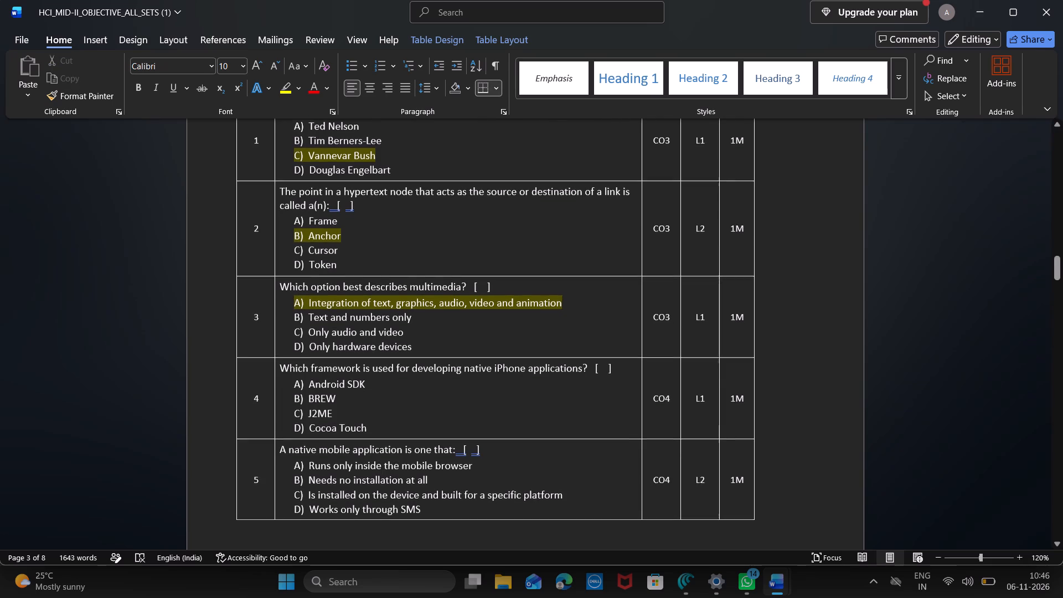
scroll(517, 341, "down", 1)
left_click_drag(294, 305, 374, 307)
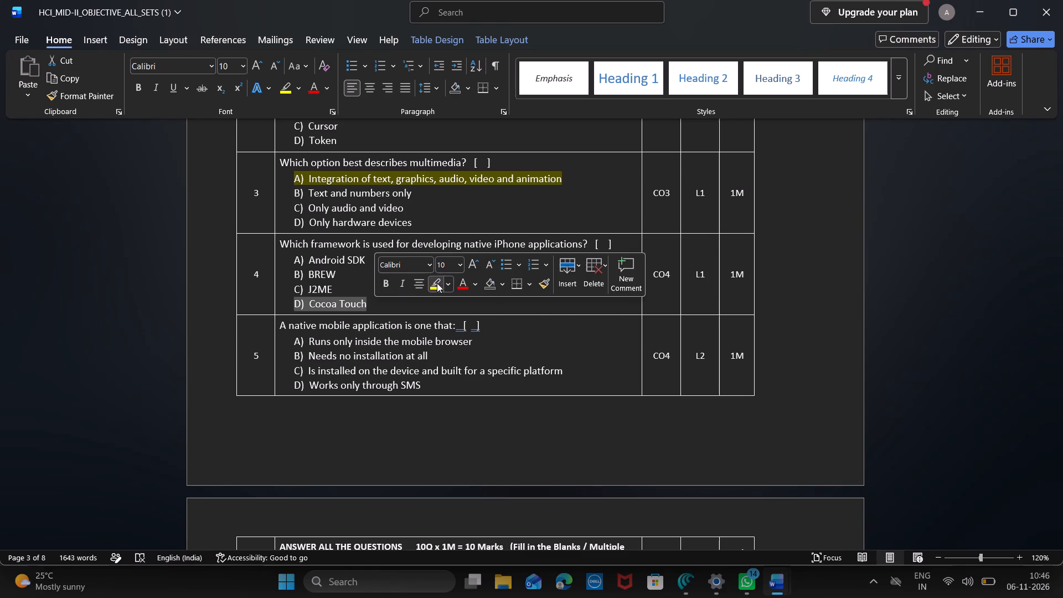
left_click(437, 283)
Highlight option C) Is installed on the device and built for a specific platform in yellow for SET-B question 5.
scroll(437, 283, "down", 1)
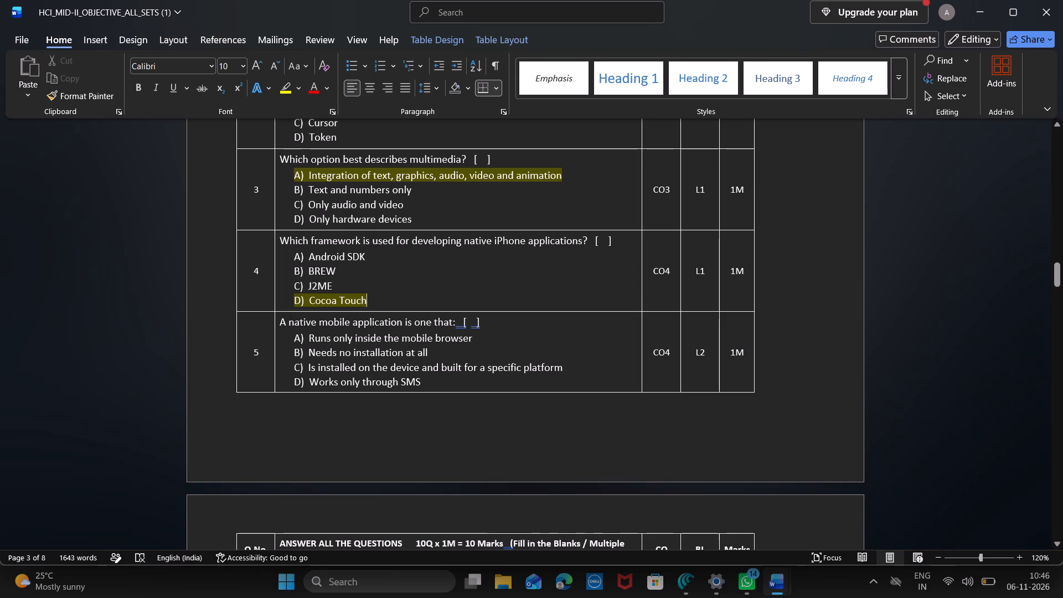
left_click_drag(292, 366, 522, 366)
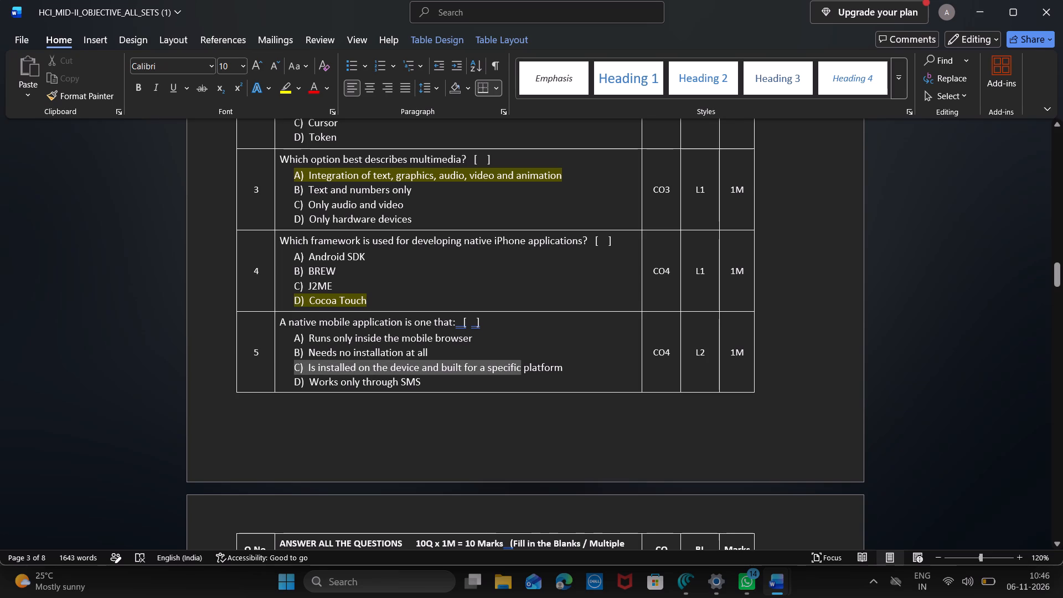
left_click_drag(522, 366, 569, 370)
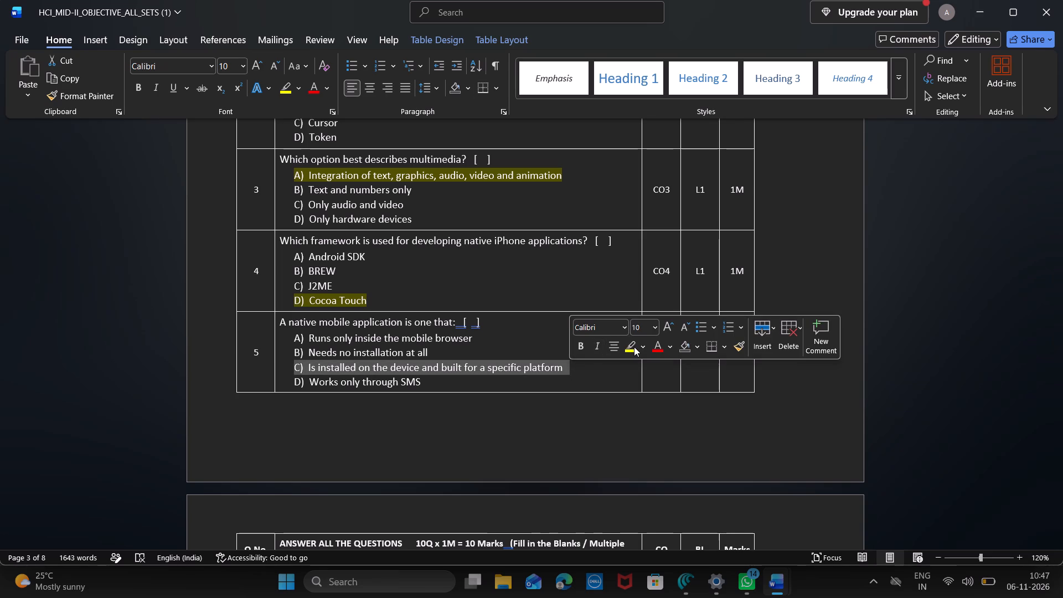
left_click(628, 347)
Highlight the correct option in yellow for SET-B question 6 on the information architecture with progressively deeper screens.
scroll(628, 347, "down", 3)
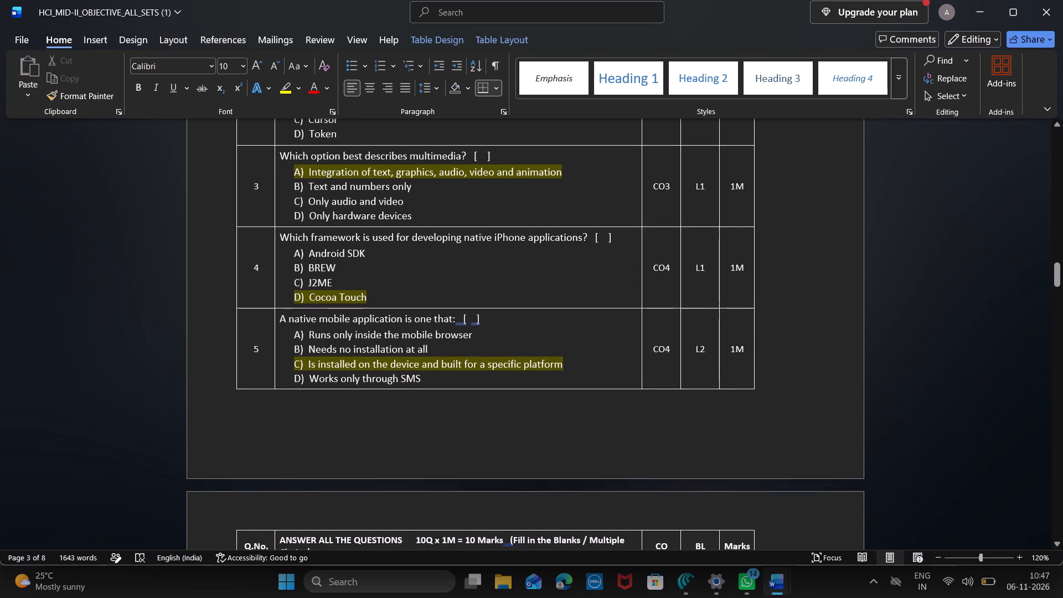
scroll(558, 365, "down", 4)
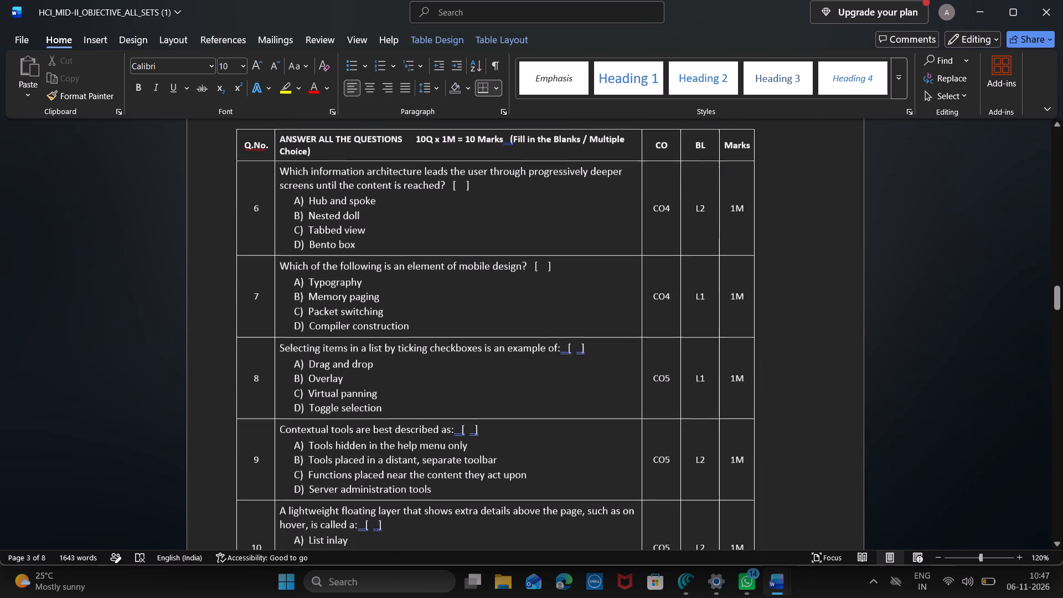
scroll(558, 365, "down", 1)
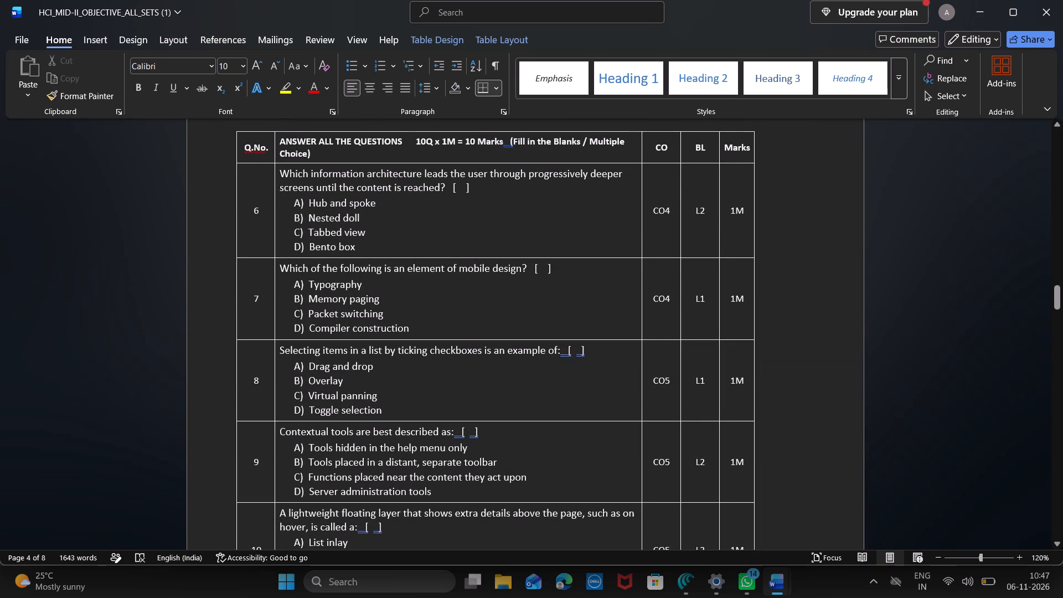
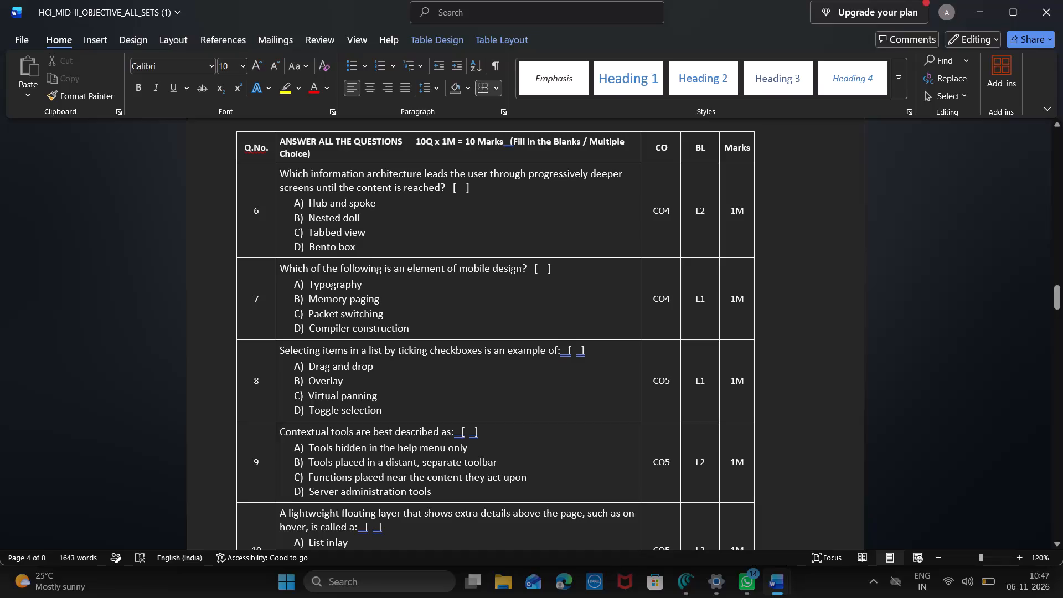
Highlight option B) Nested doll in yellow as the answer to SET-B question 6 on information architecture.
left_click_drag(292, 218, 307, 216)
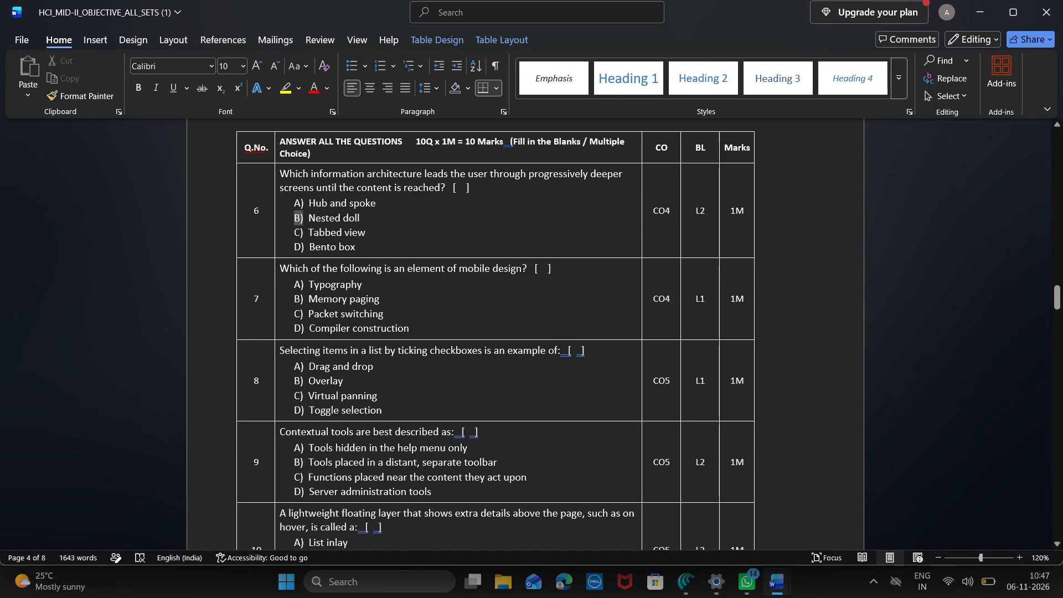
left_click_drag(307, 216, 362, 216)
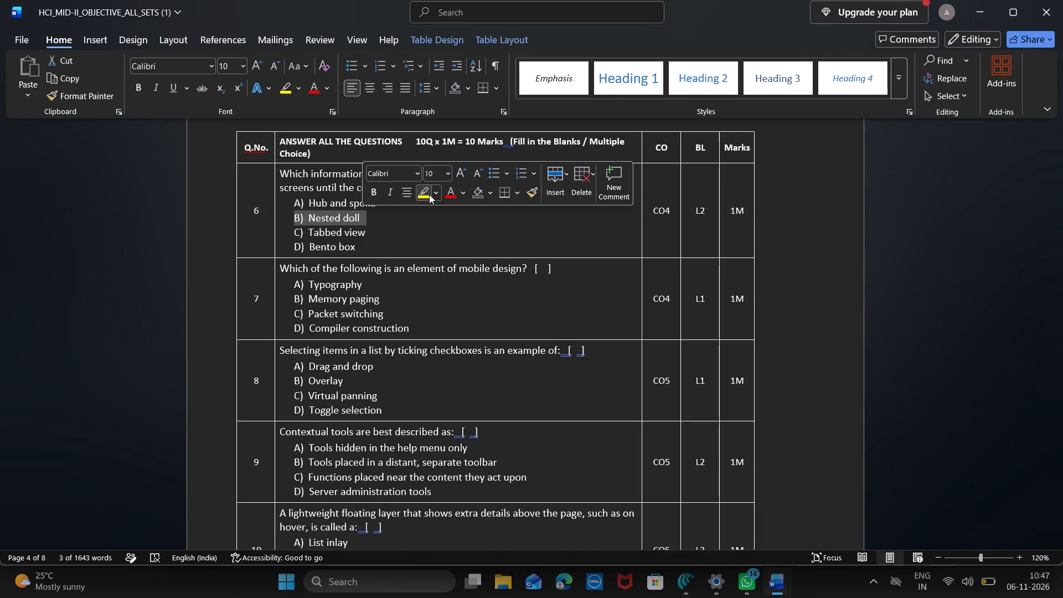
left_click(424, 194)
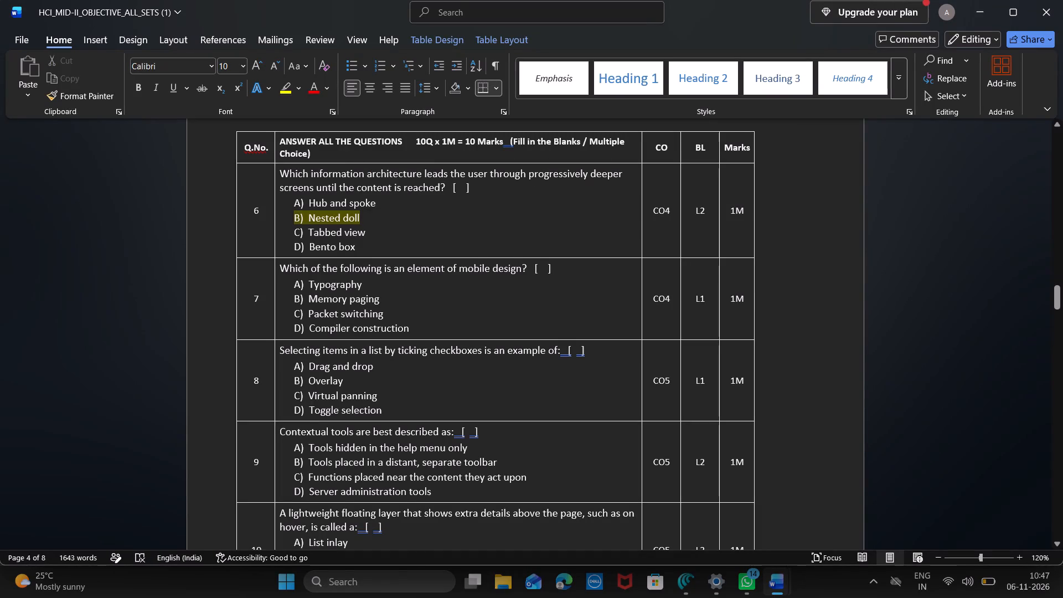
left_click(414, 223)
left_click(414, 223)
Highlight option A) Typography in yellow as the answer to SET-B question 7 on elements of mobile design.
scroll(500, 201, "down", 2)
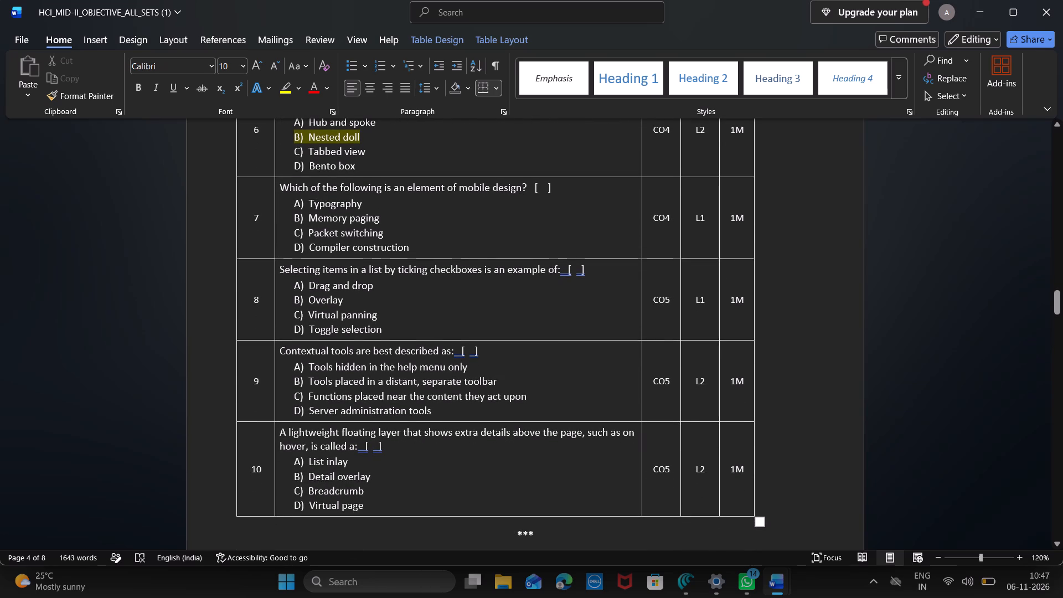
left_click(424, 202)
left_click_drag(291, 203, 302, 203)
left_click_drag(302, 203, 380, 197)
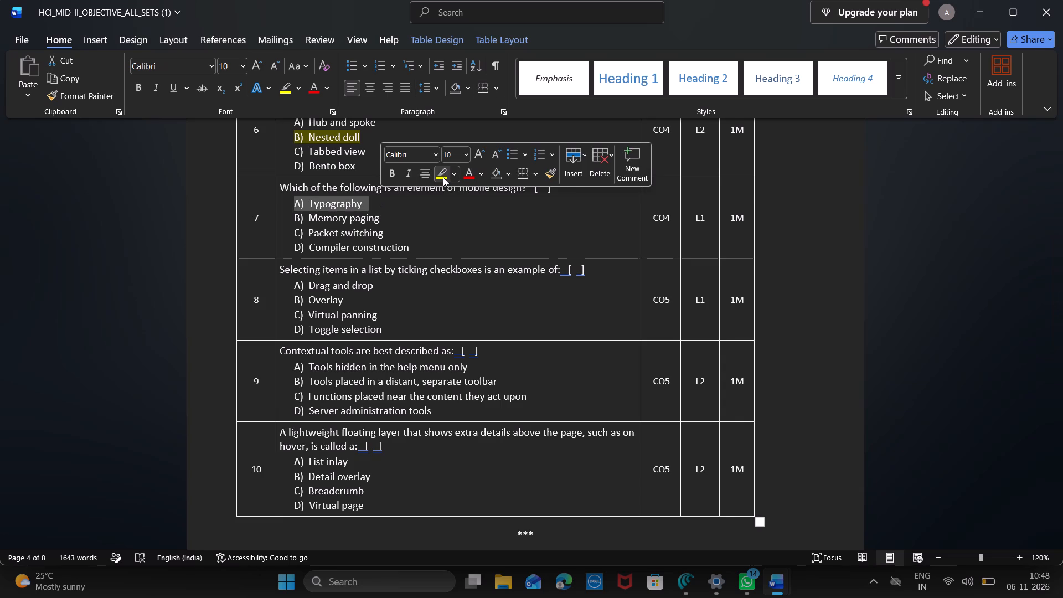
left_click(443, 177)
Highlight option D) Toggle selection in yellow as the answer to SET-B question 8 on ticking checkboxes in a list.
scroll(443, 177, "down", 1)
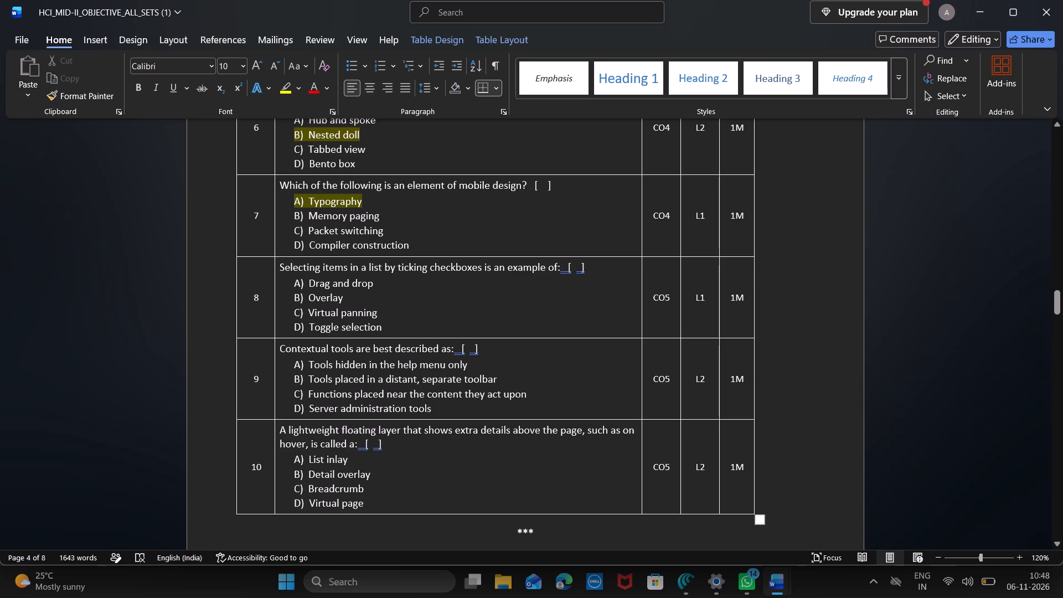
left_click_drag(293, 324, 352, 324)
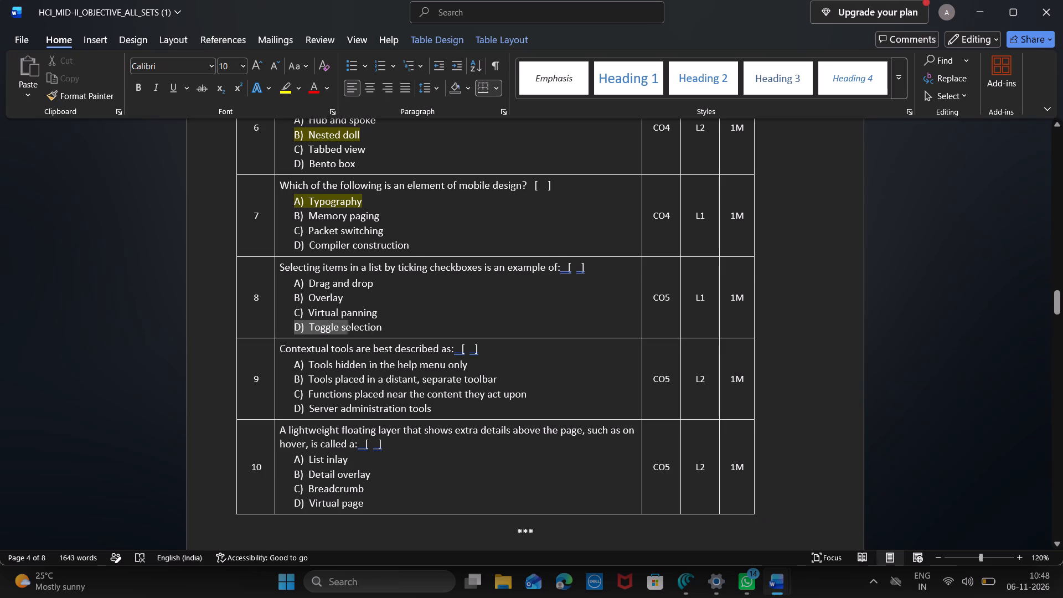
left_click_drag(352, 324, 394, 321)
left_click(456, 297)
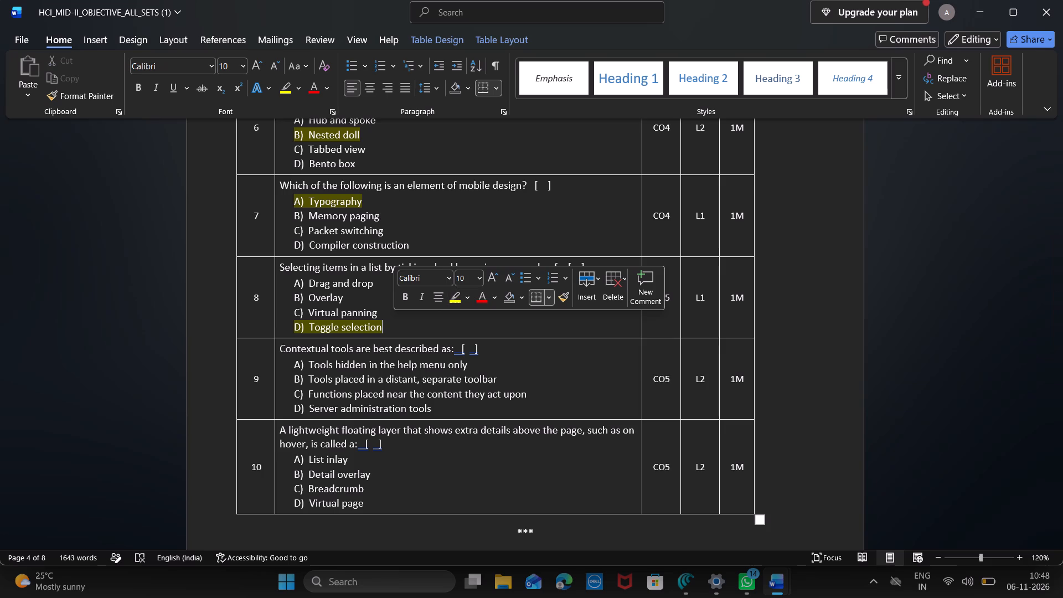
left_click(420, 238)
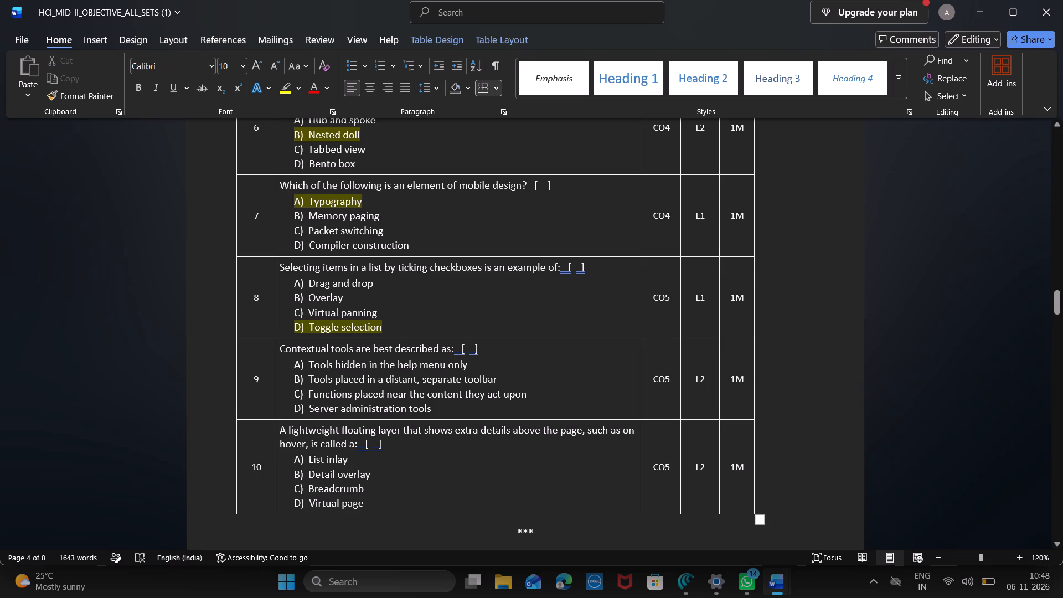
Highlight option C) Functions placed near the content they act upon in yellow for SET-B question 9 on contextual tools.
scroll(368, 276, "right", 1)
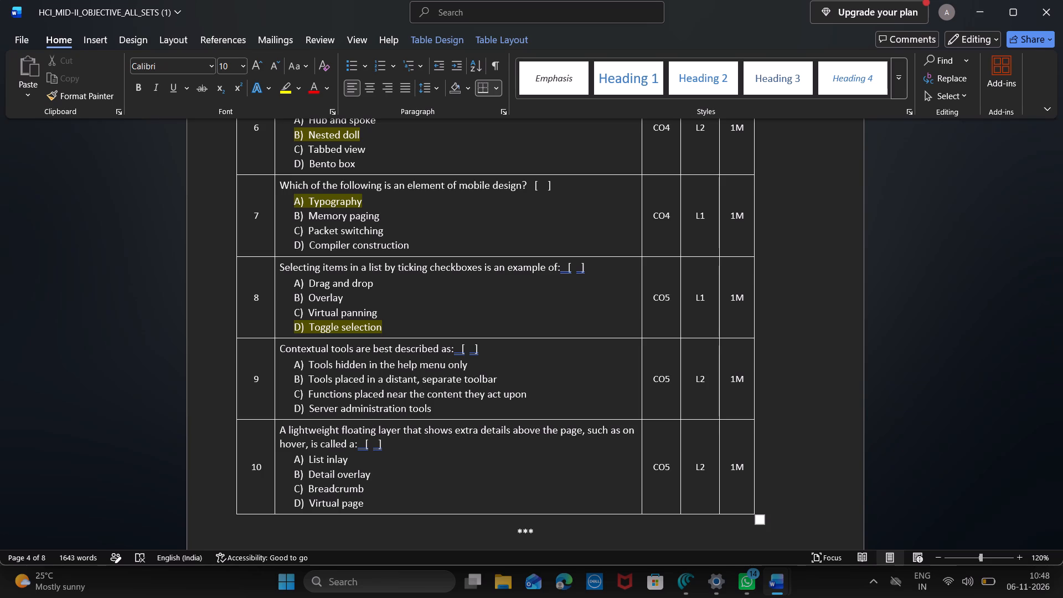
left_click(293, 397)
left_click_drag(530, 394, 527, 394)
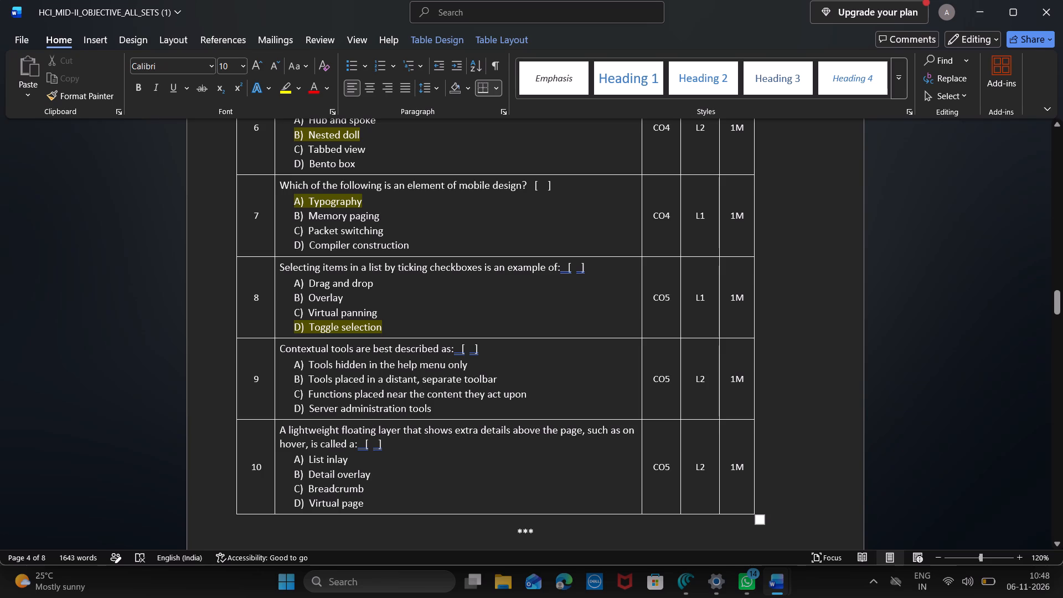
left_click_drag(527, 394, 301, 382)
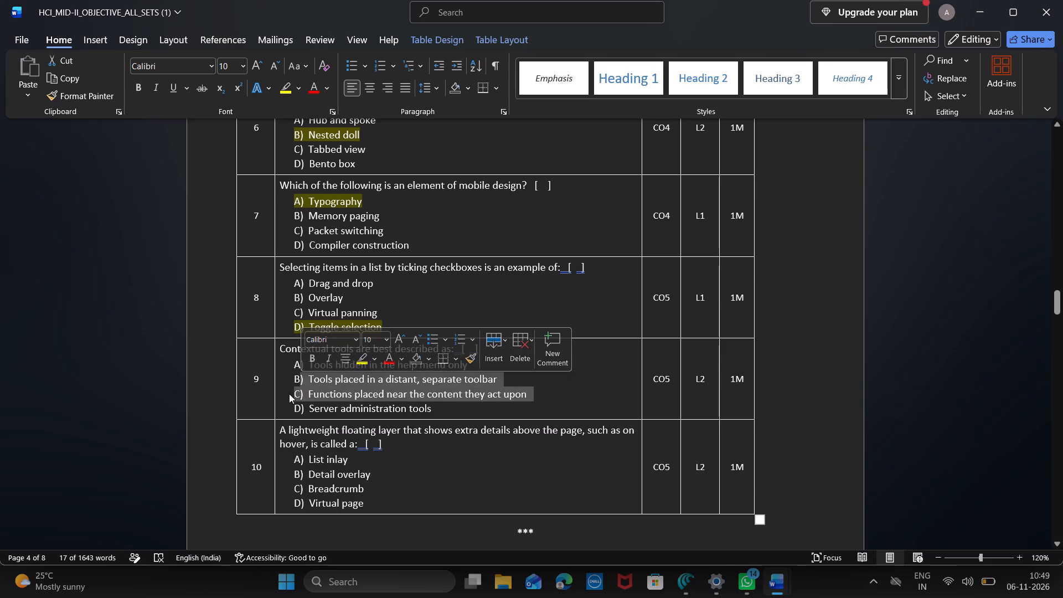
left_click(289, 394)
left_click_drag(293, 392, 468, 393)
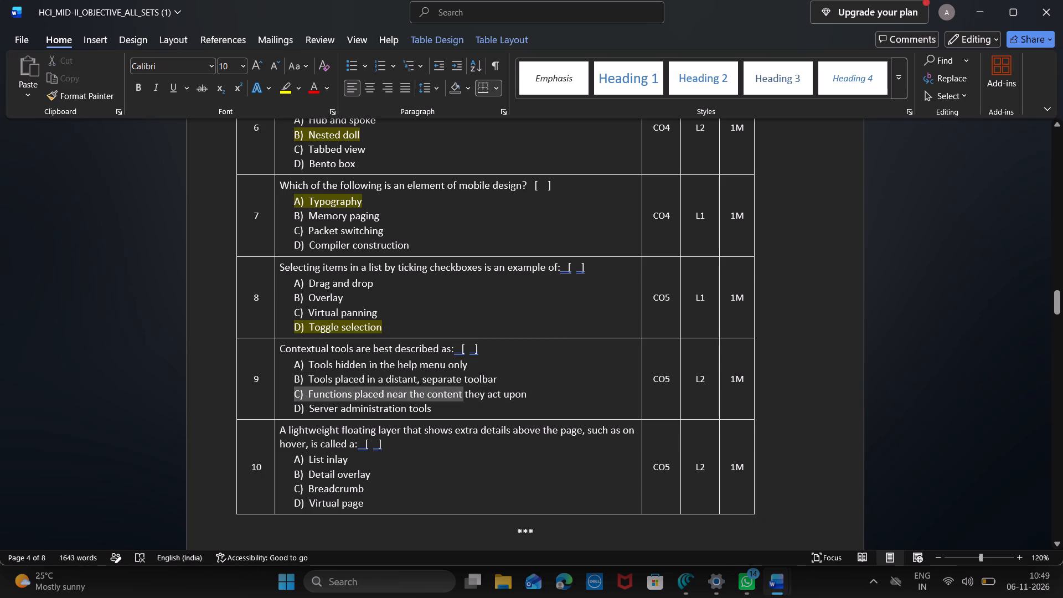
left_click_drag(468, 393, 534, 398)
left_click(598, 373)
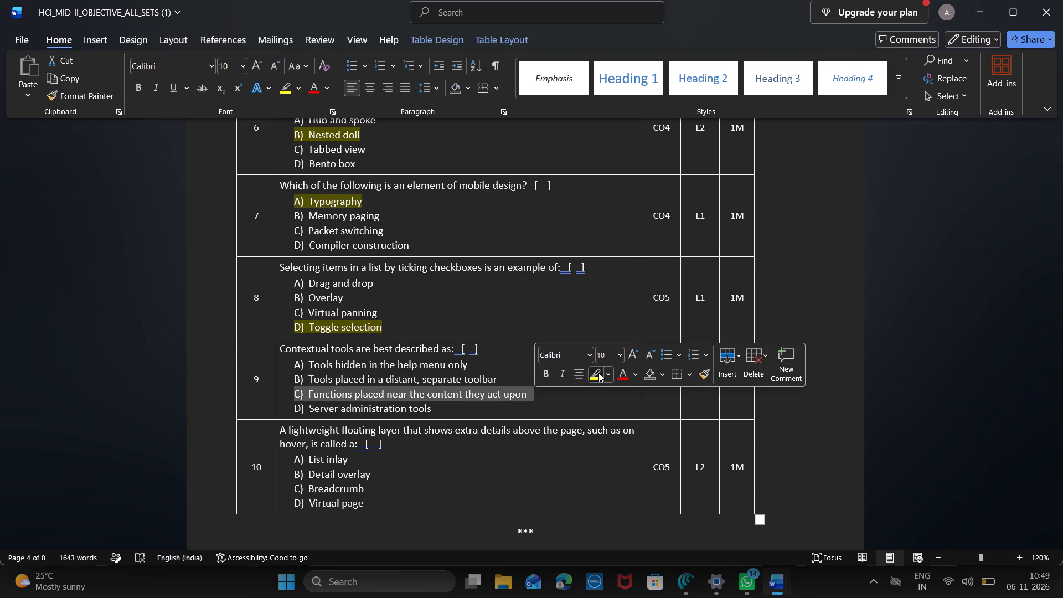
Highlight option B) Detail overlay in yellow as the answer to SET-B question 10 on the lightweight floating layer.
scroll(499, 382, "down", 1)
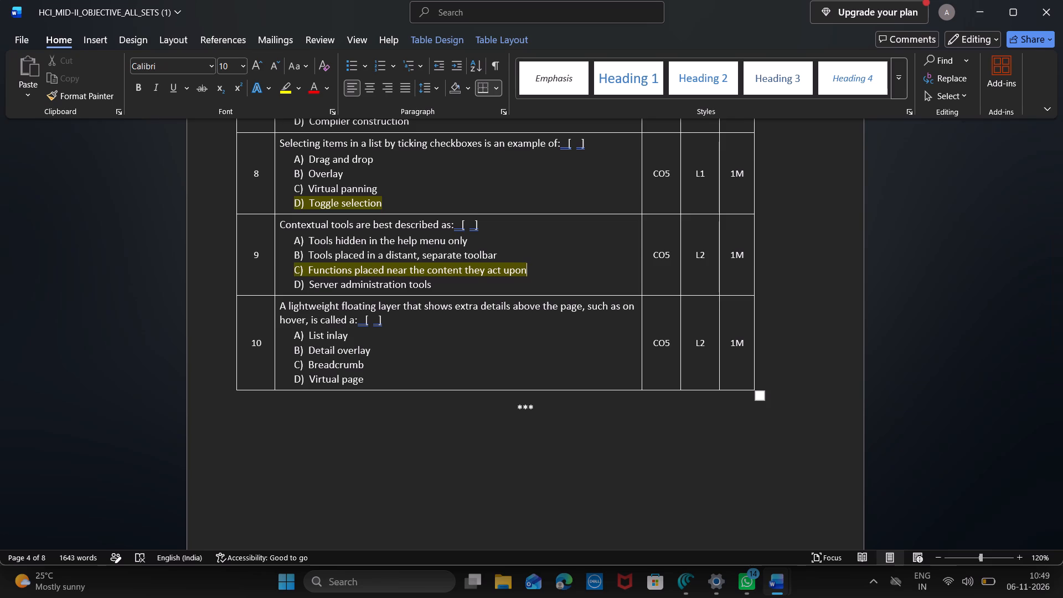
left_click_drag(289, 349, 382, 349)
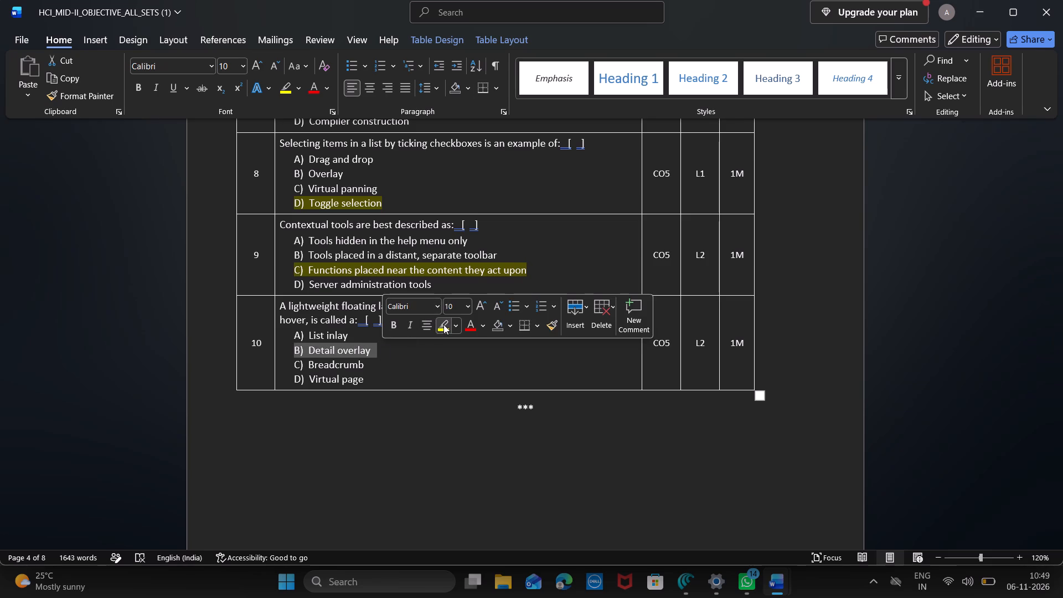
left_click(443, 324)
left_click(357, 426)
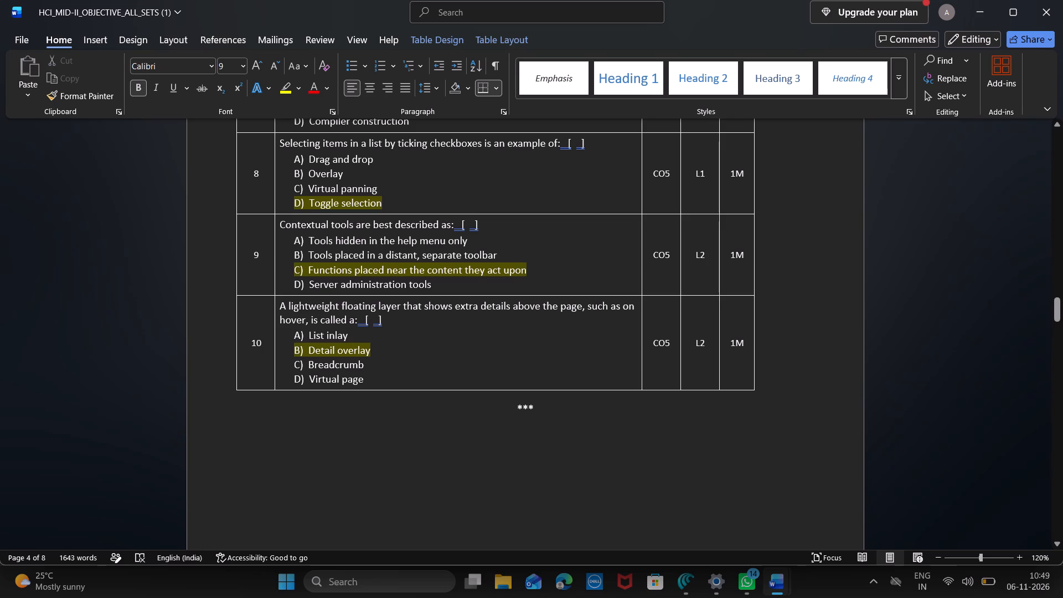
Highlight option D) HyperText Markup Language in yellow as the answer to SET-C question 1 on what HTML stands for.
scroll(483, 325, "down", 4)
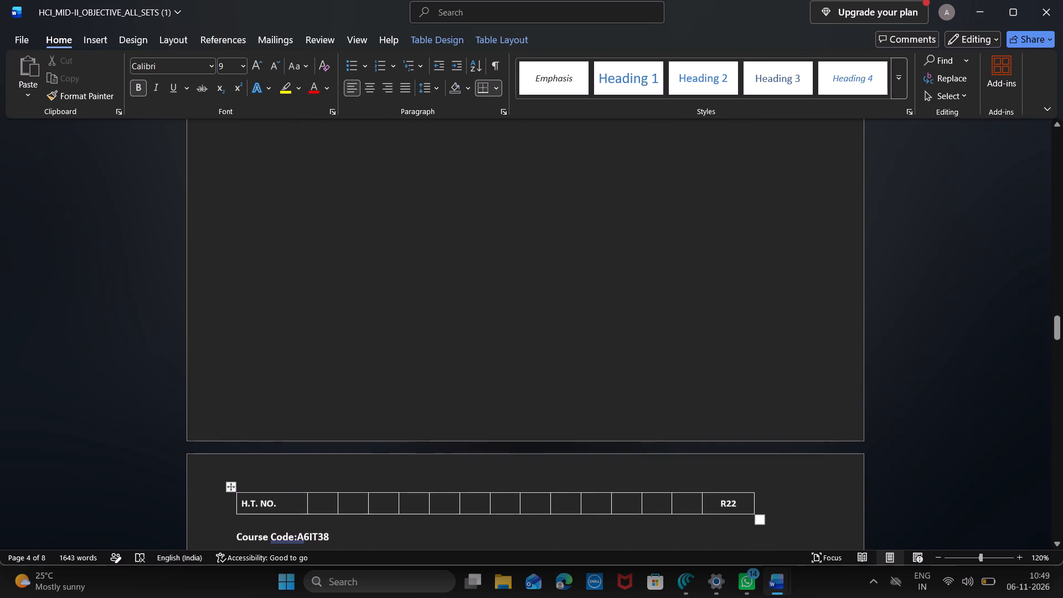
scroll(483, 325, "down", 3)
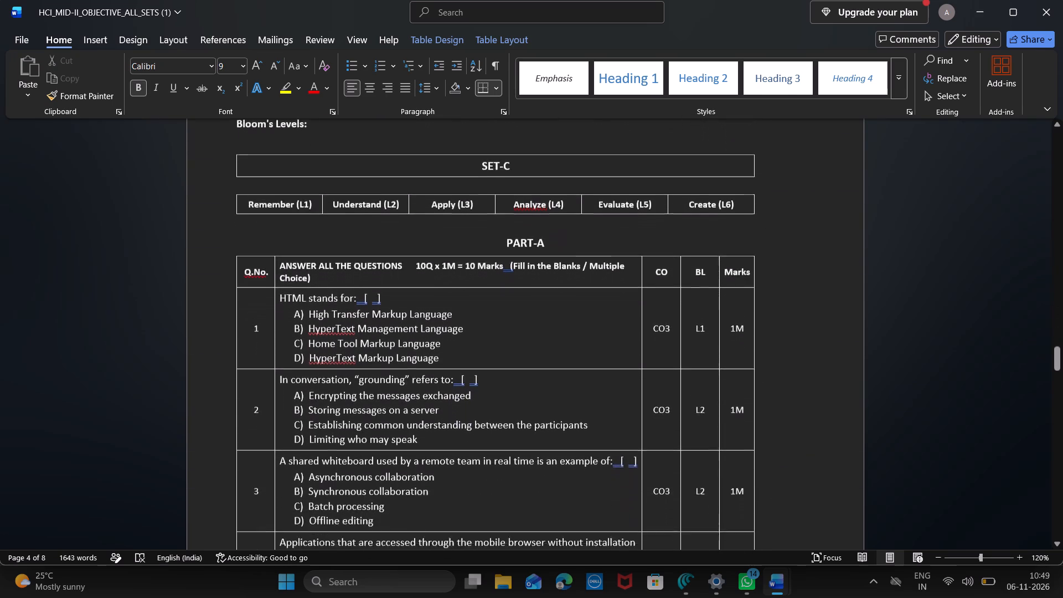
scroll(483, 325, "down", 1)
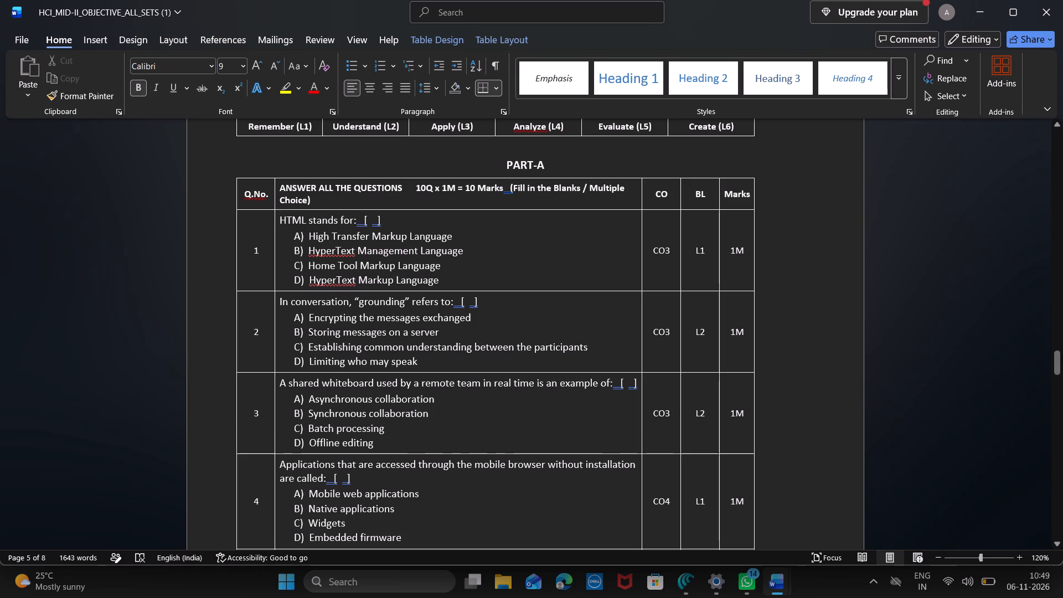
left_click_drag(290, 280, 462, 281)
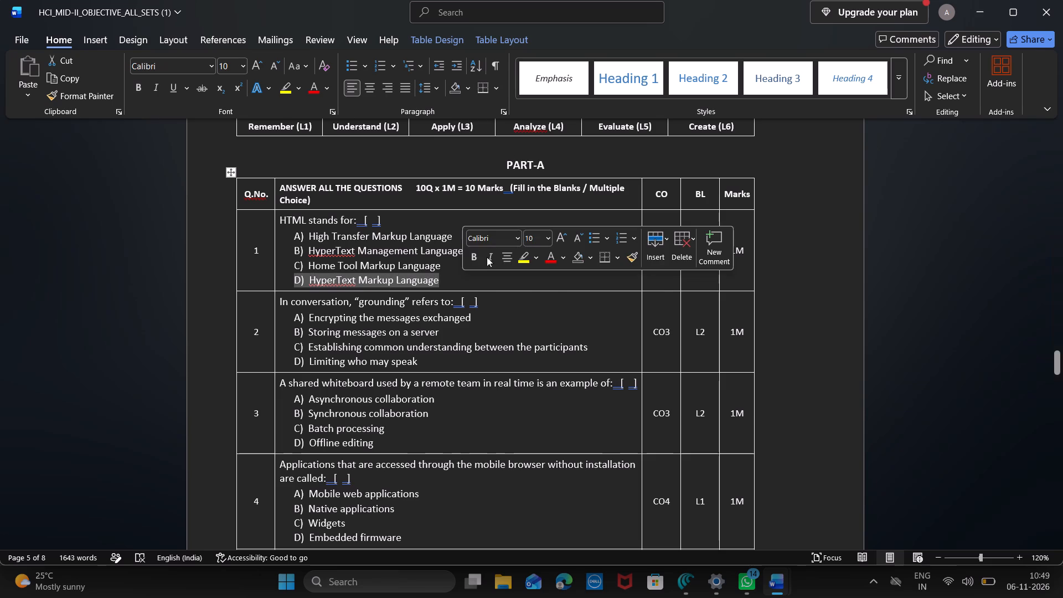
left_click(522, 255)
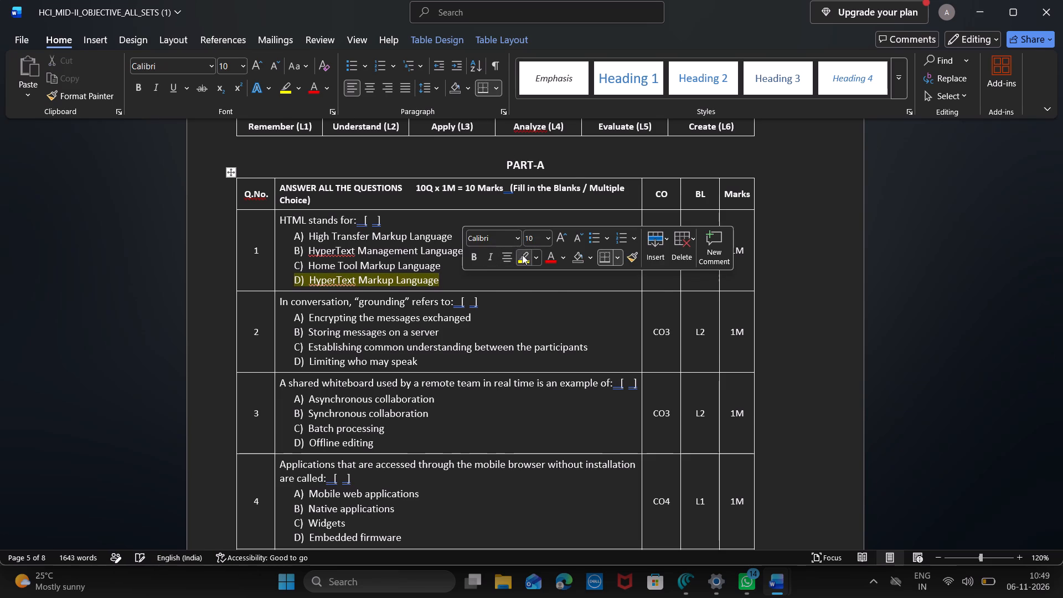
Highlight option C) Establishing common understanding between the participants in yellow for SET-C question 2 on grounding.
scroll(522, 255, "down", 1)
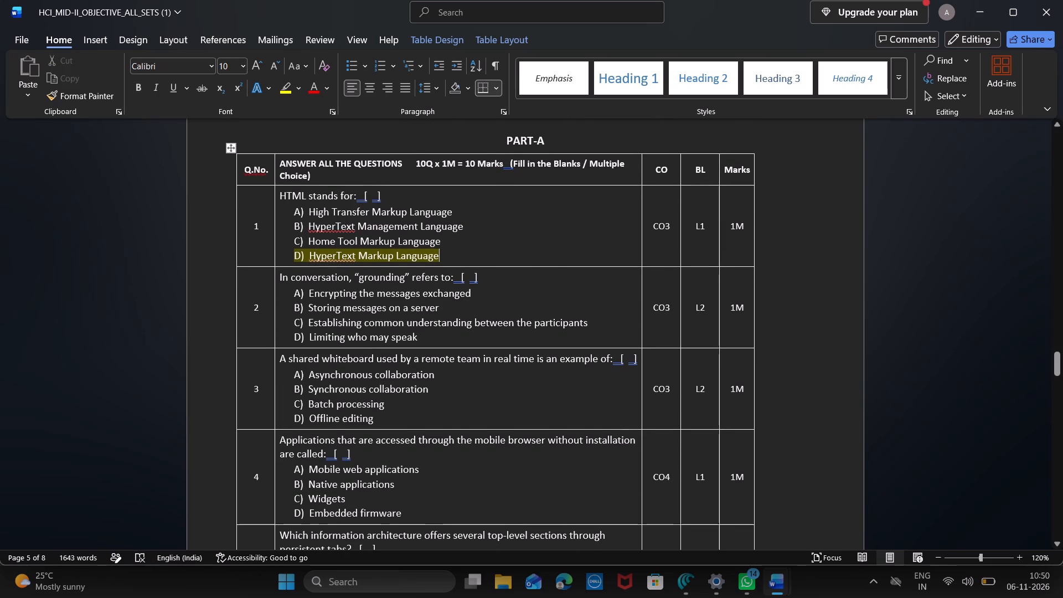
left_click_drag(292, 326, 590, 319)
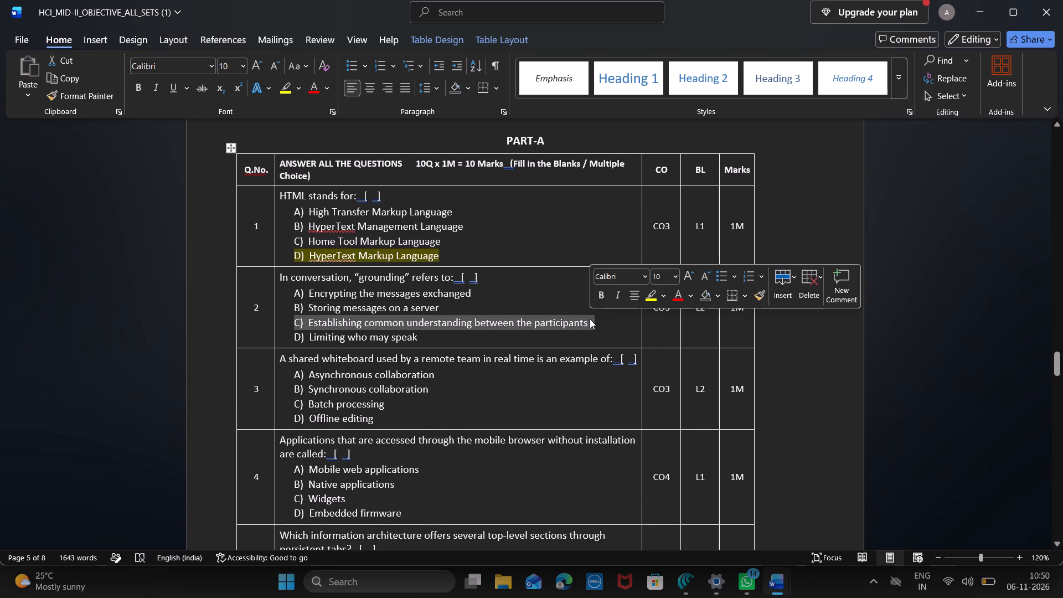
left_click(650, 296)
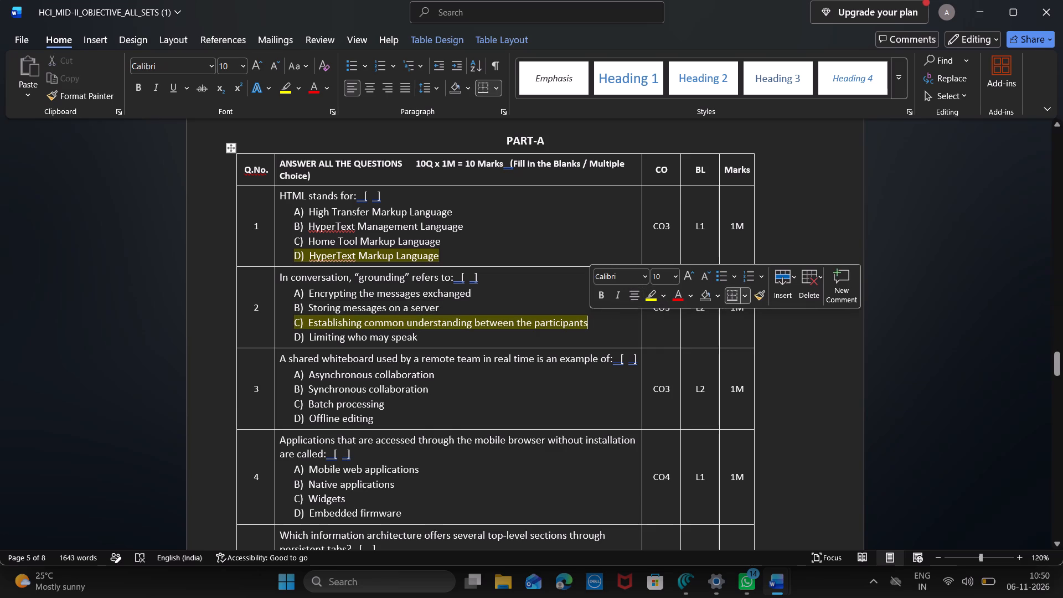
Highlight option B) Synchronous collaboration in yellow as the answer to SET-C question 3 on the shared whiteboard.
scroll(435, 382, "down", 1)
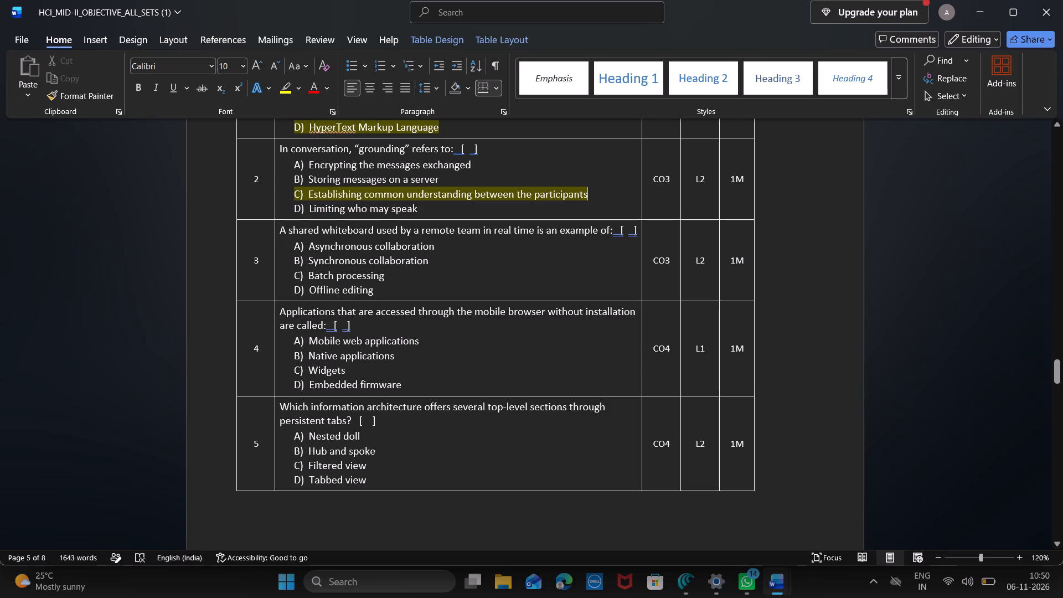
left_click_drag(290, 260, 428, 256)
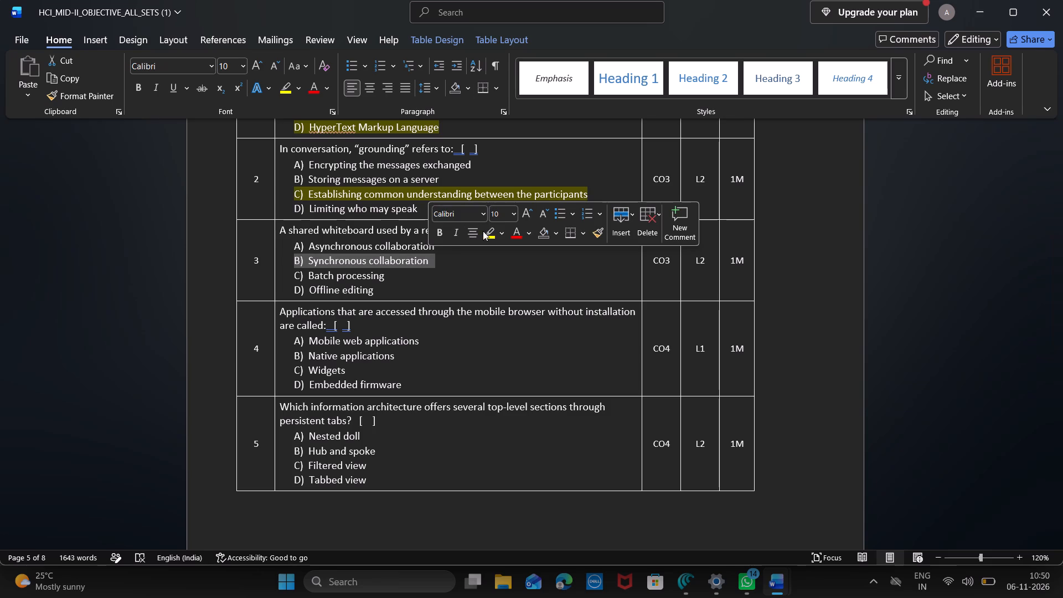
left_click(486, 230)
Highlight option A) Mobile web applications in yellow for SET-C question 4 on applications accessed through the mobile browser.
scroll(486, 230, "down", 2)
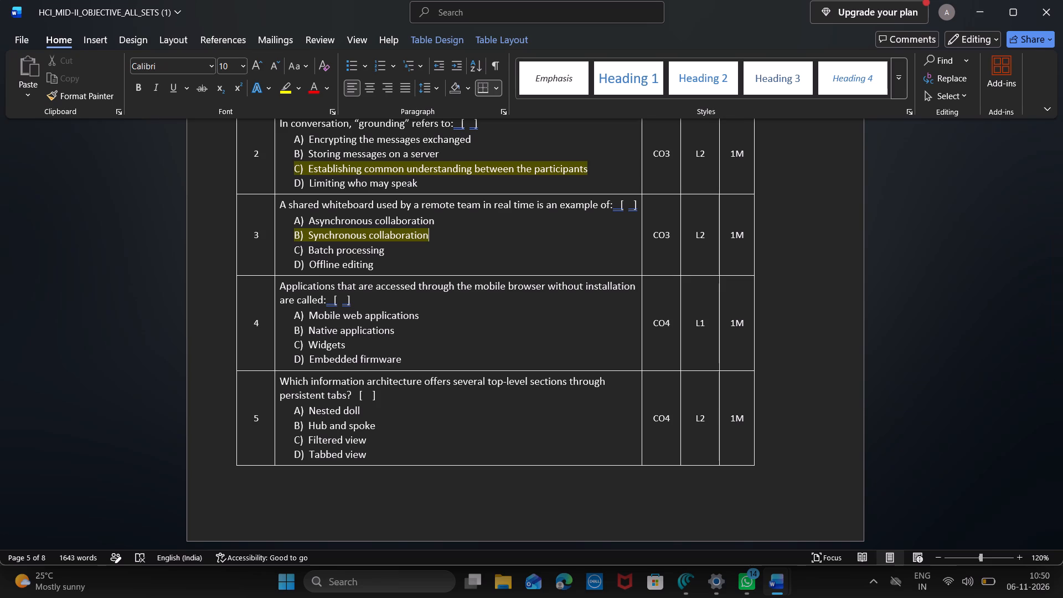
left_click_drag(288, 317, 434, 314)
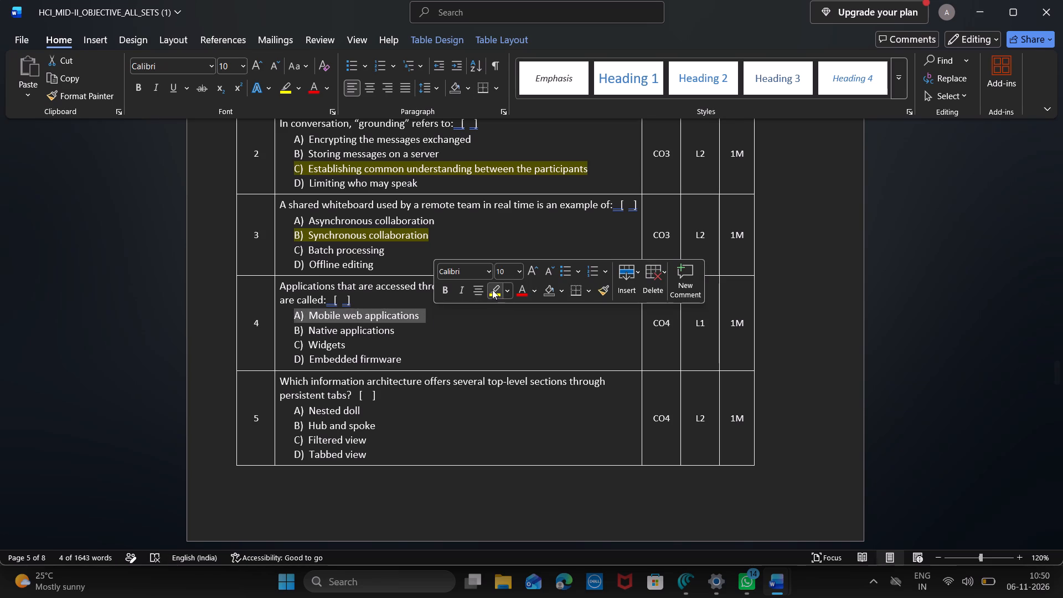
left_click(492, 290)
left_click(486, 331)
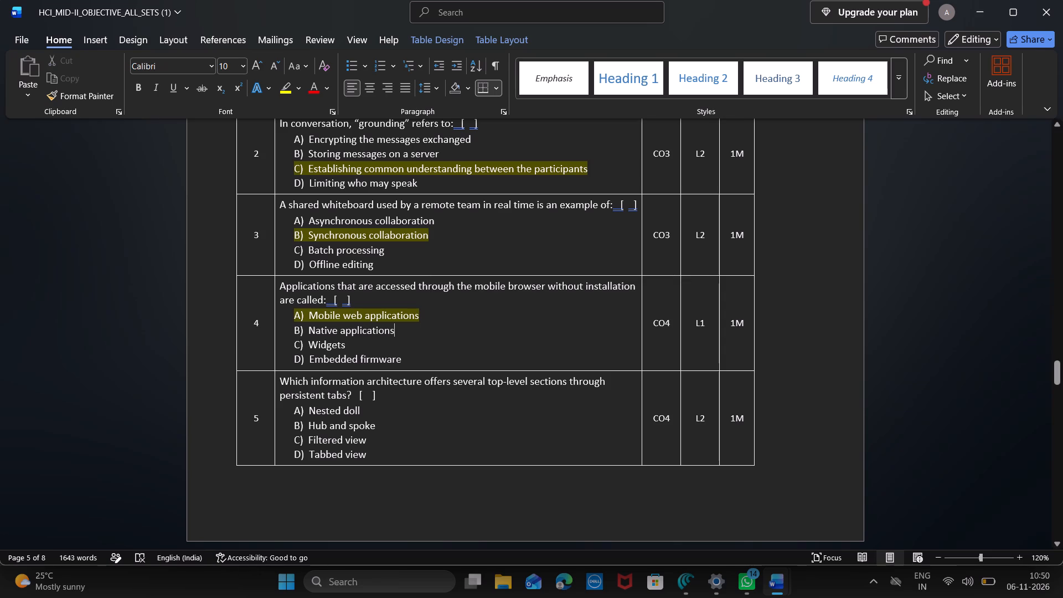
Highlight option D) Tabbed view in yellow as the answer to SET-C question 5 on persistent tabs.
scroll(457, 306, "down", 2)
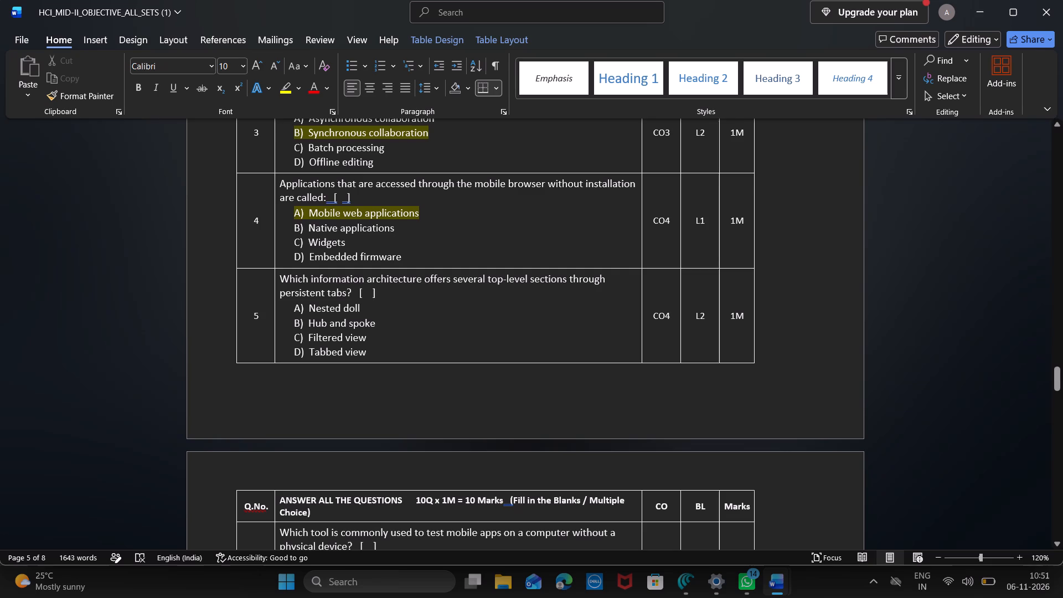
left_click_drag(294, 351, 367, 352)
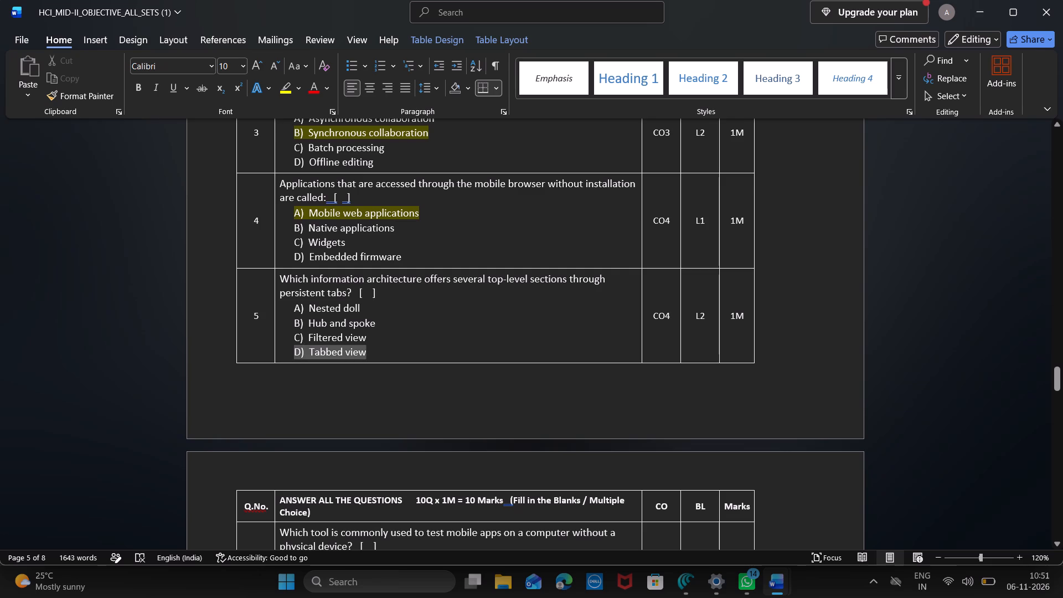
left_click_drag(367, 352, 374, 352)
left_click(434, 324)
Highlight option C) Emulator in yellow as the answer to SET-C question 6 on testing mobile apps without a physical device.
scroll(434, 324, "up", 2)
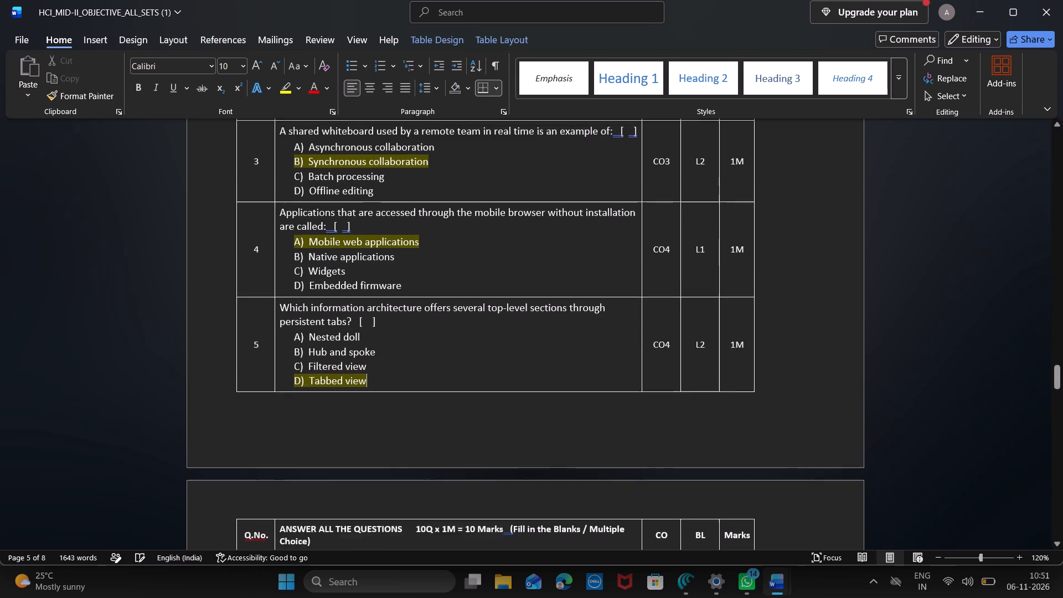
scroll(434, 324, "up", 2)
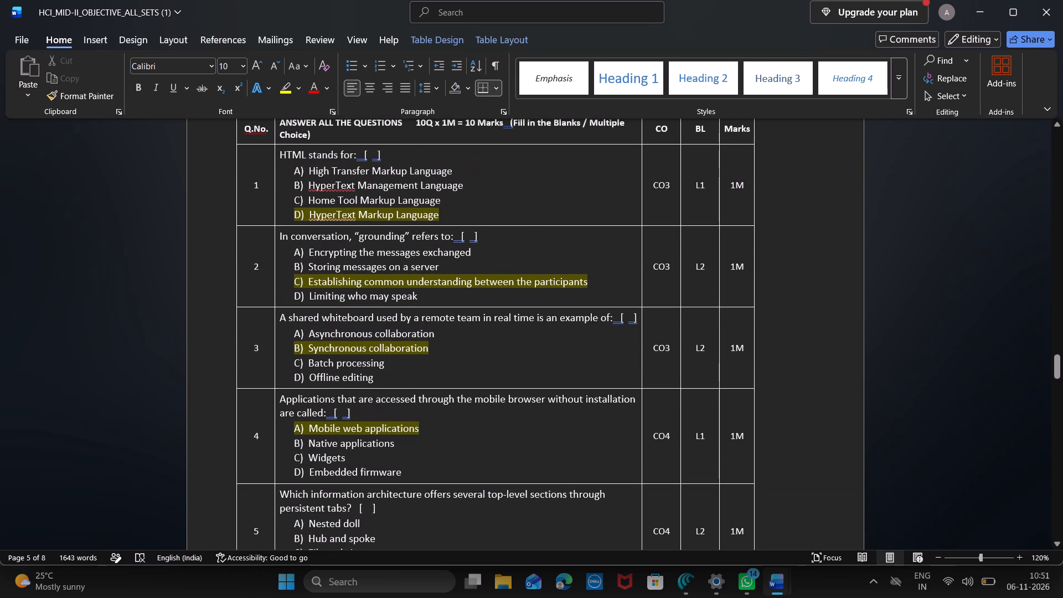
scroll(434, 324, "down", 1)
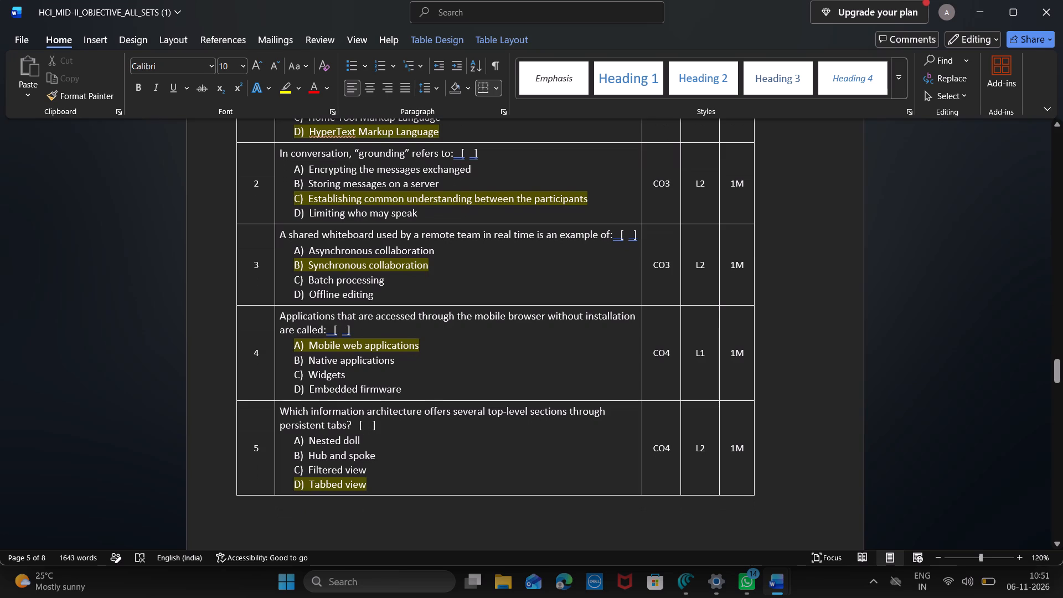
scroll(434, 324, "down", 2)
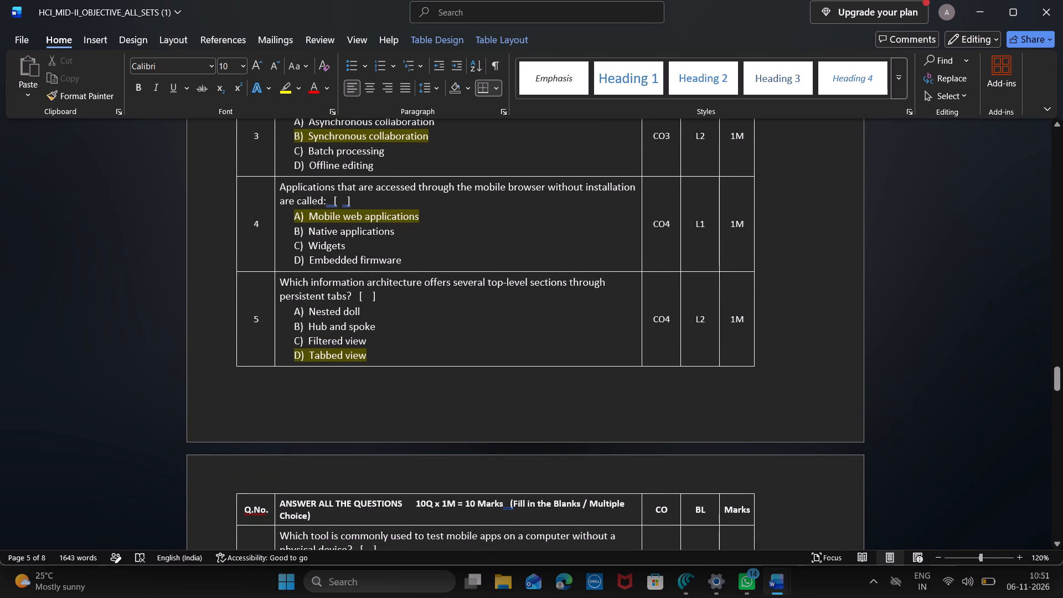
scroll(527, 302, "down", 5)
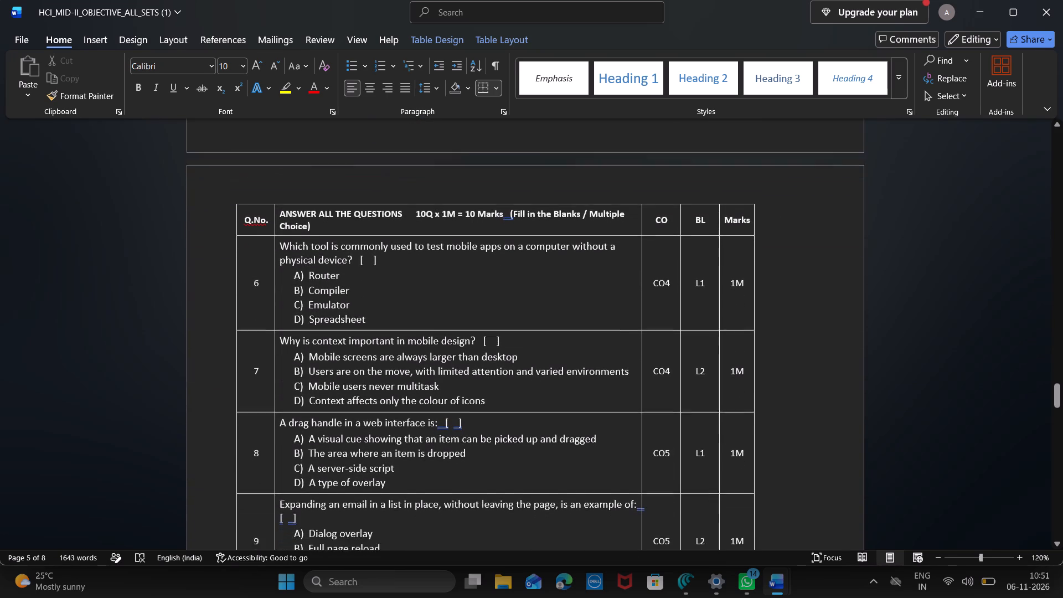
scroll(527, 302, "down", 1)
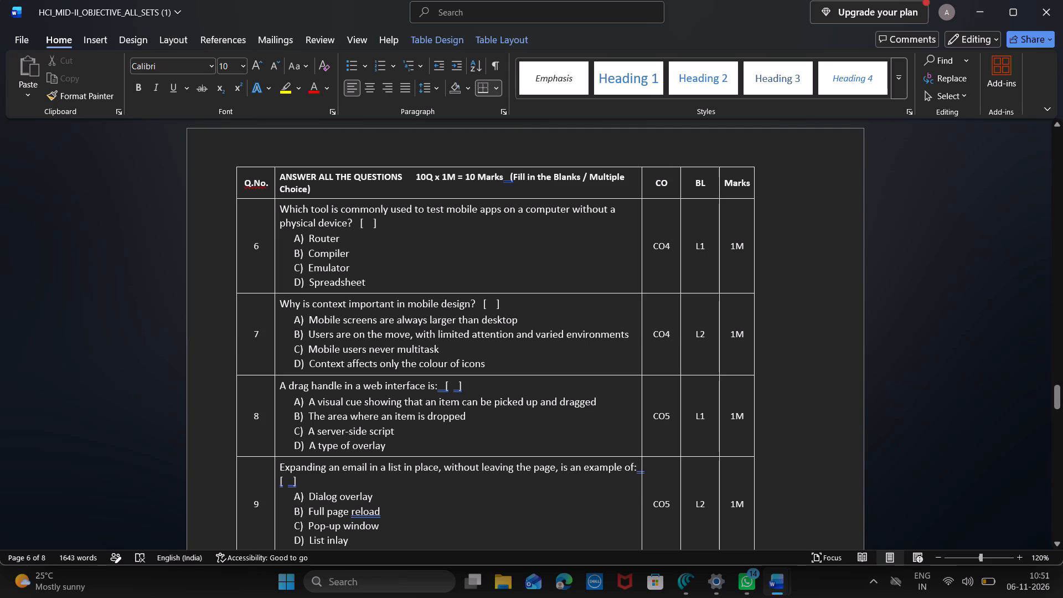
left_click_drag(290, 269, 355, 268)
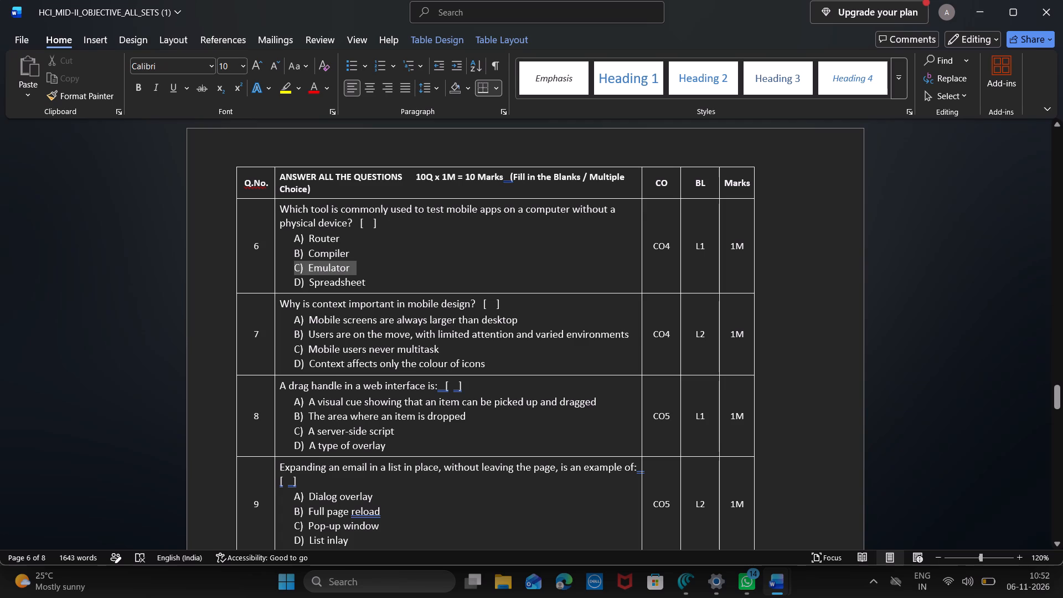
left_click_drag(355, 268, 358, 268)
left_click(420, 245)
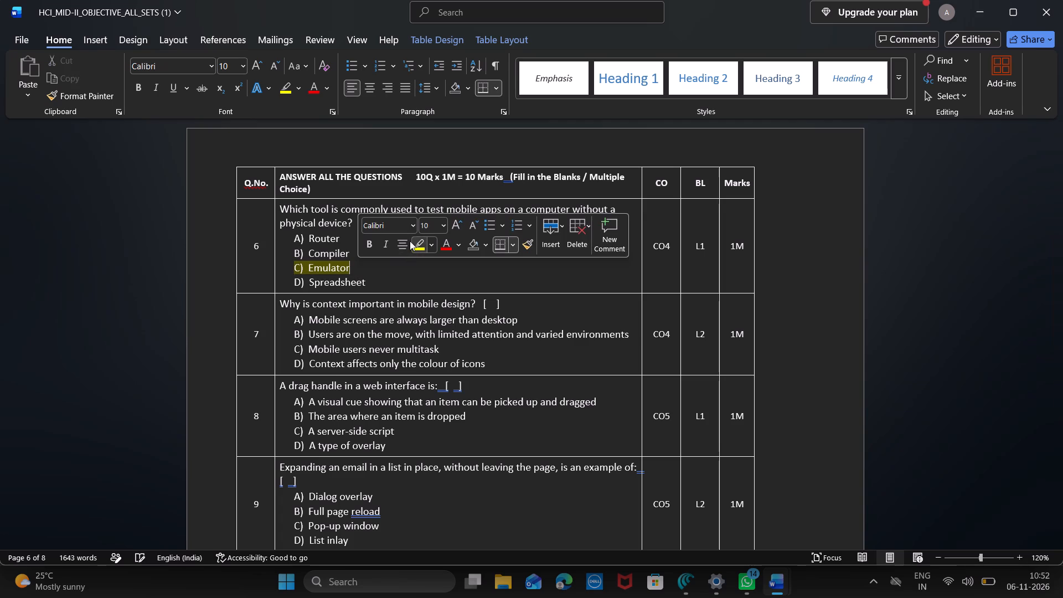
left_click(422, 269)
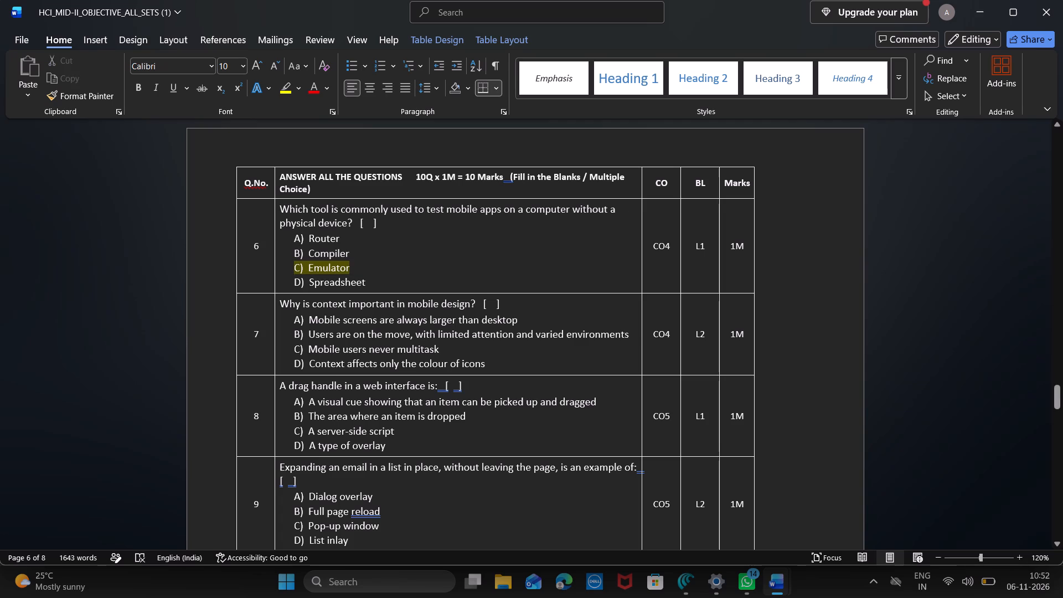
Highlight option B) Users are on the move, with limited attention and varied environments in yellow for SET-C question 7 on context in mobile design.
scroll(422, 269, "down", 1)
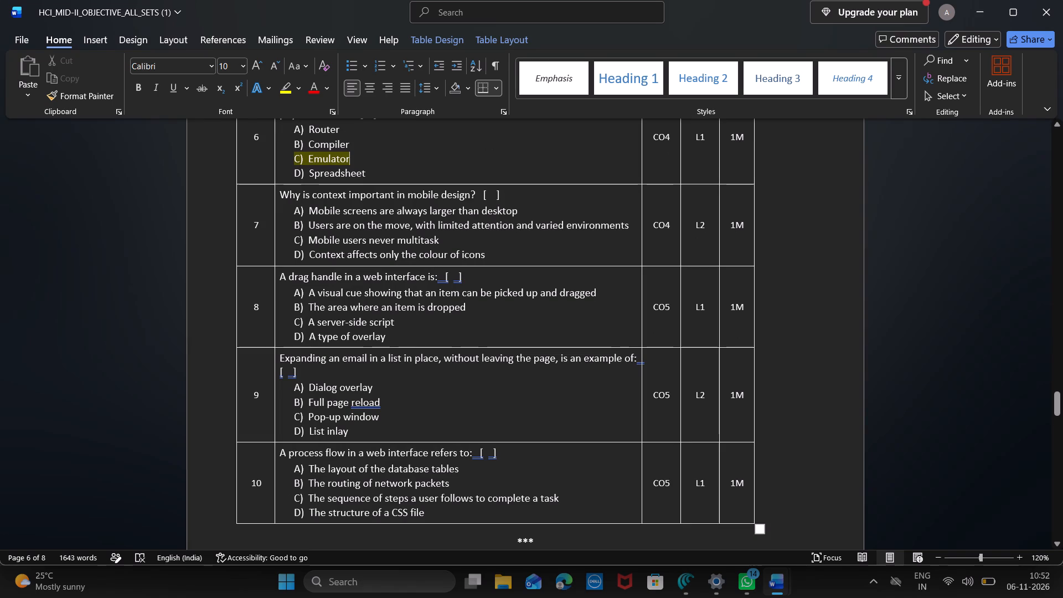
left_click_drag(295, 228, 637, 220)
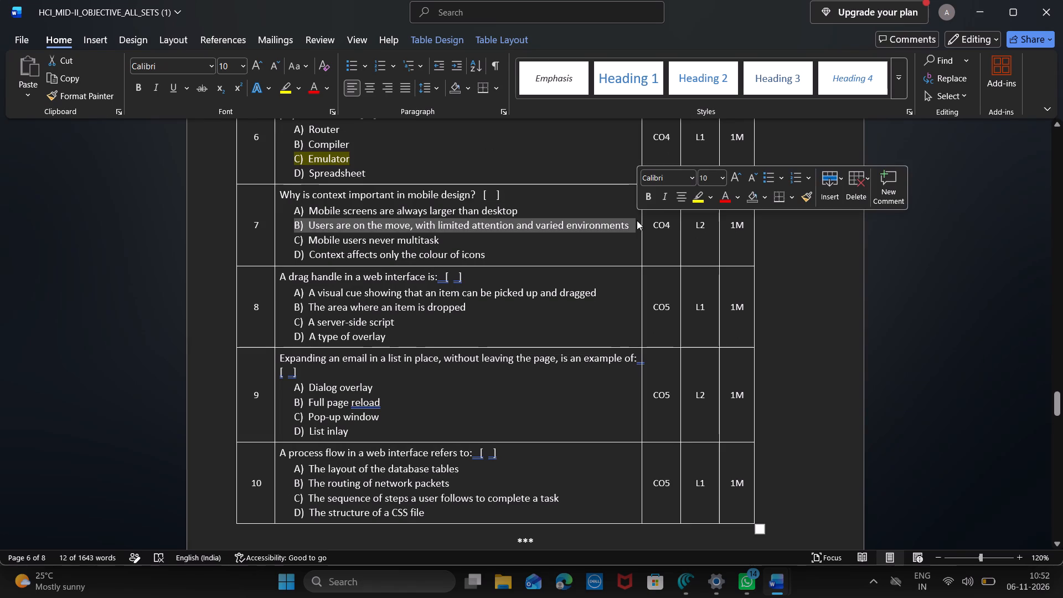
left_click(698, 195)
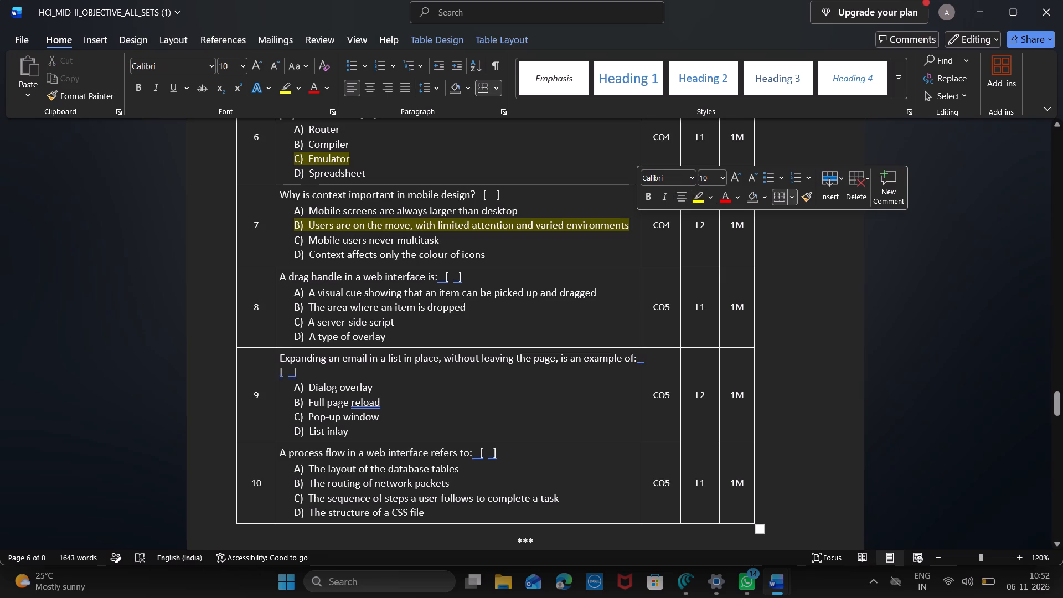
Highlight option A) A visual cue showing that an item can be picked up and dragged in yellow for SET-C question 8 on drag handles.
left_click_drag(295, 298, 531, 296)
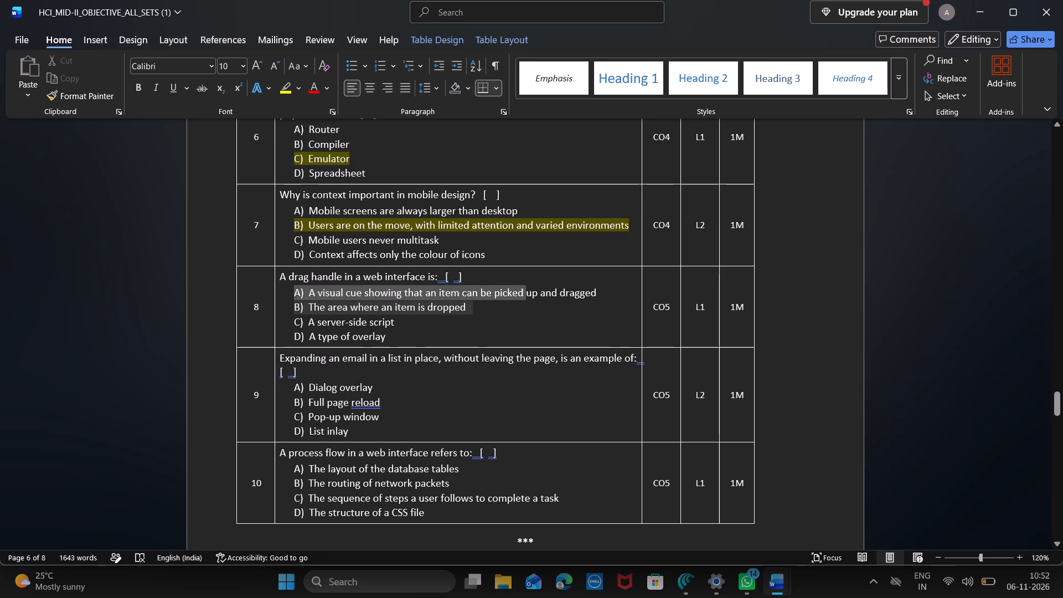
left_click_drag(531, 296, 595, 292)
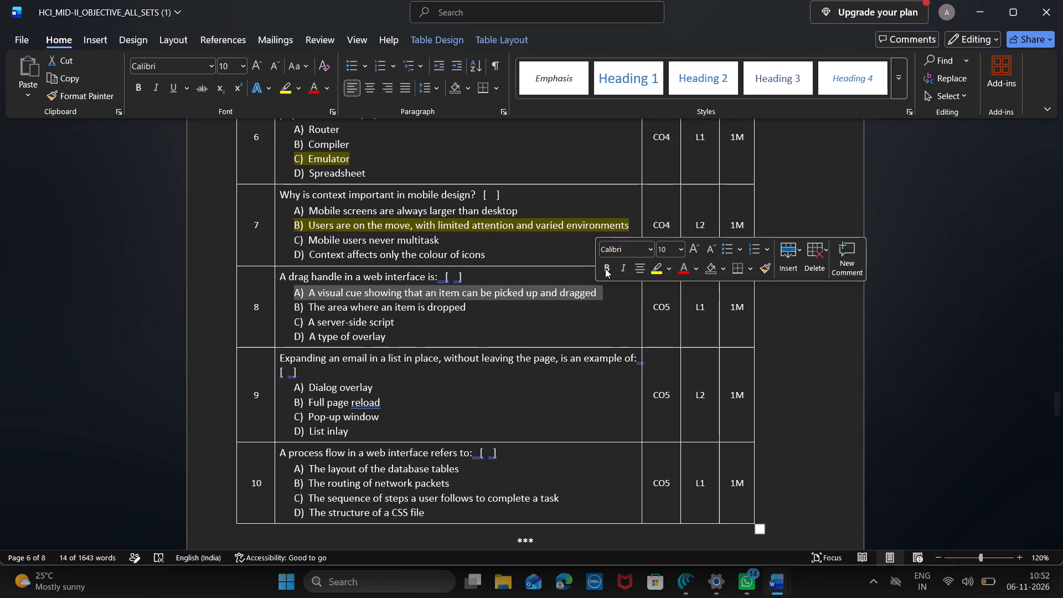
left_click(658, 269)
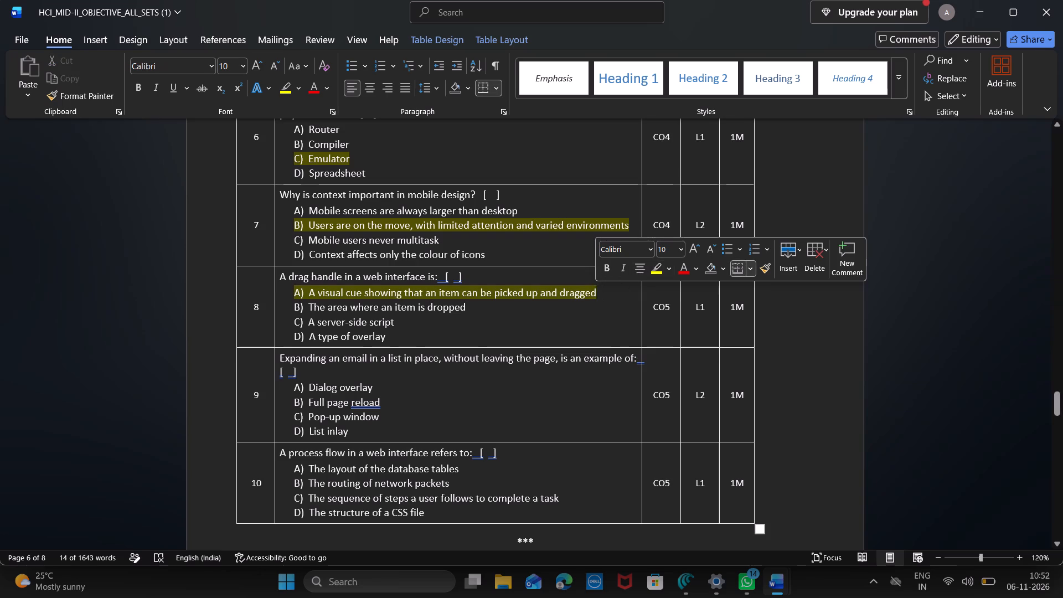
Highlight option D) List inlay in yellow as the answer to SET-C question 9 on expanding an email in place.
scroll(508, 336, "down", 1)
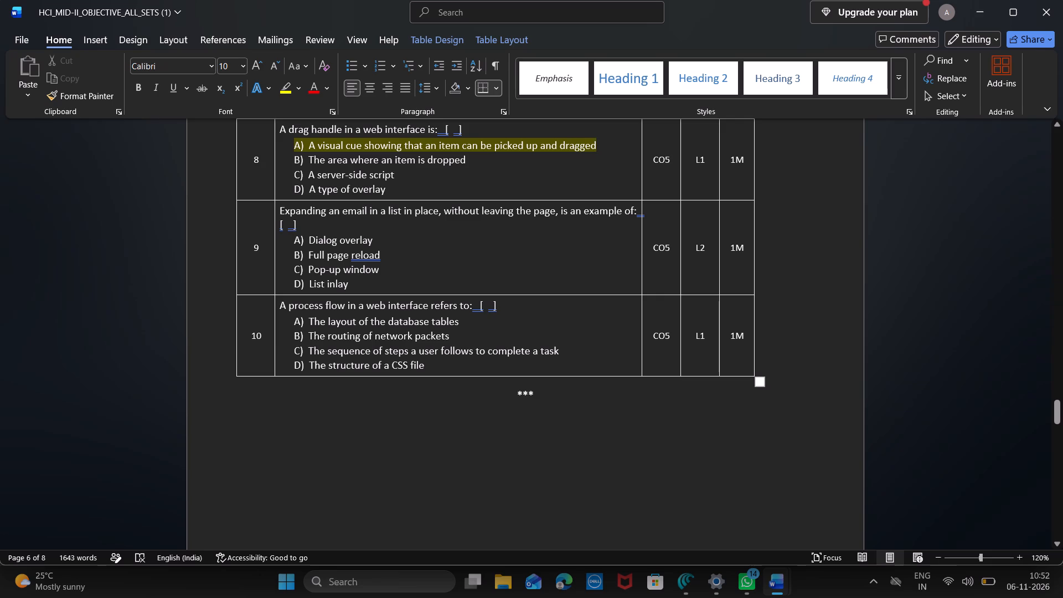
left_click_drag(291, 284, 348, 272)
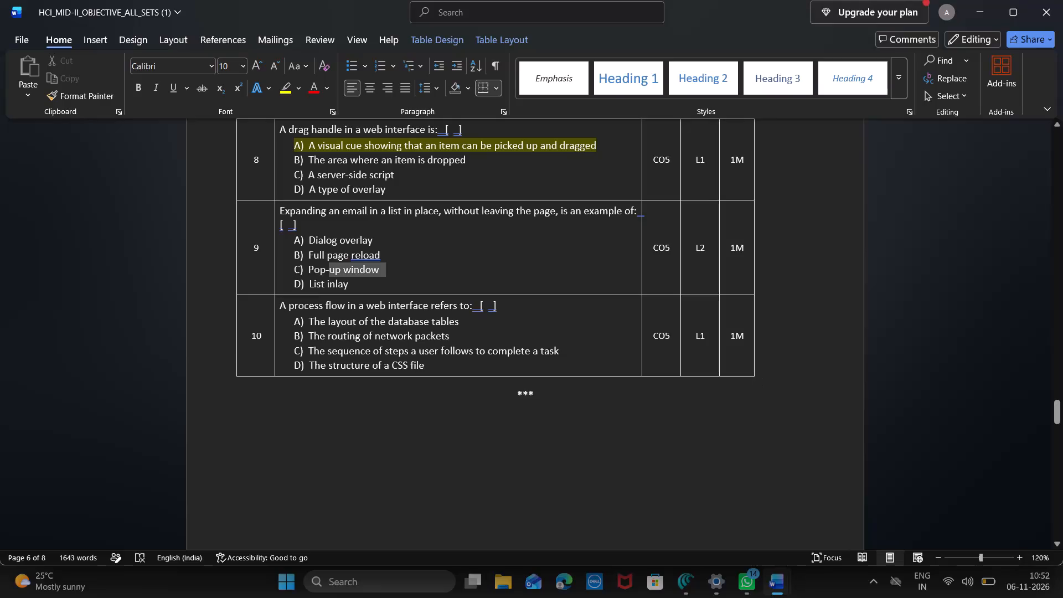
left_click_drag(348, 272, 359, 283)
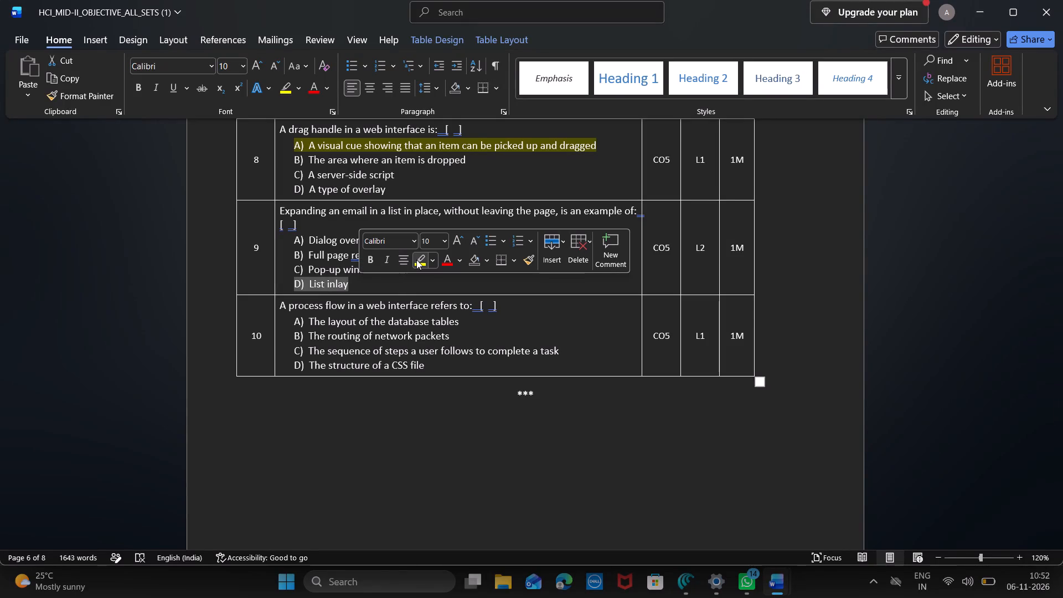
left_click(416, 260)
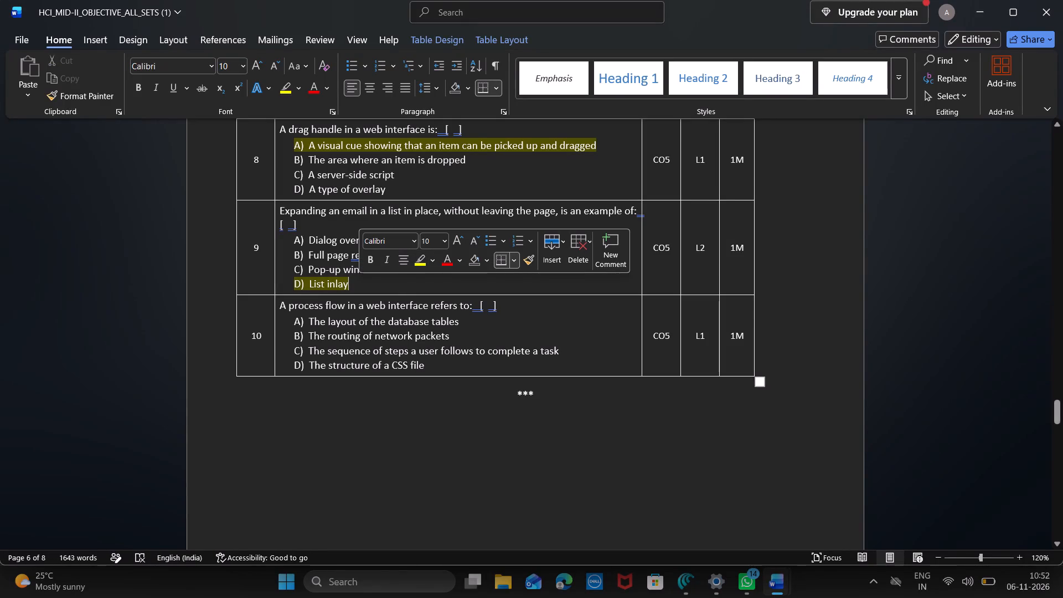
left_click(359, 426)
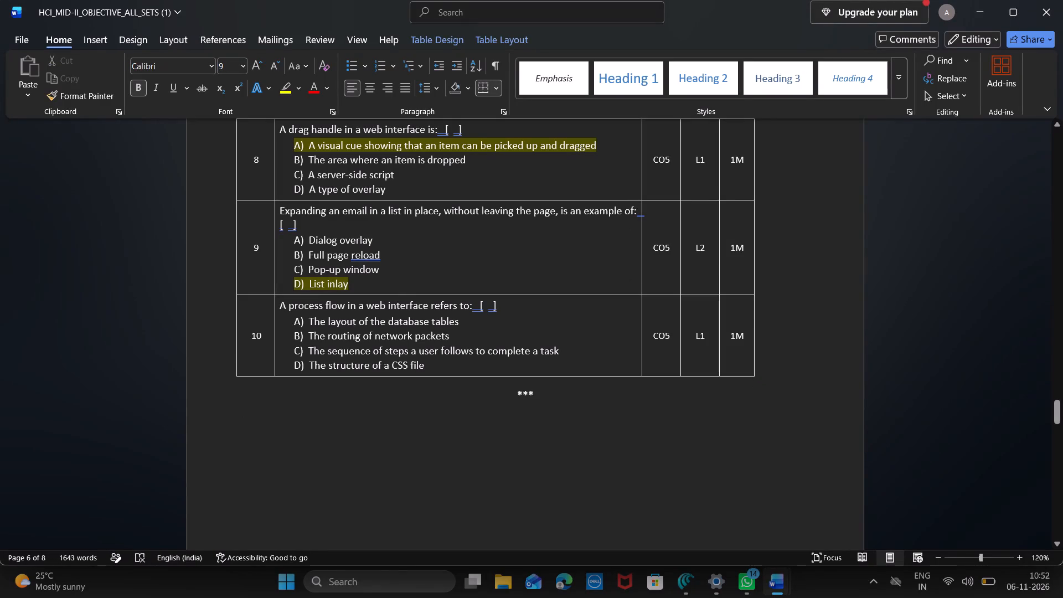
Highlight option C) The sequence of steps a user follows to complete a task in yellow for SET-C question 10 on process flow.
left_click_drag(292, 354, 444, 350)
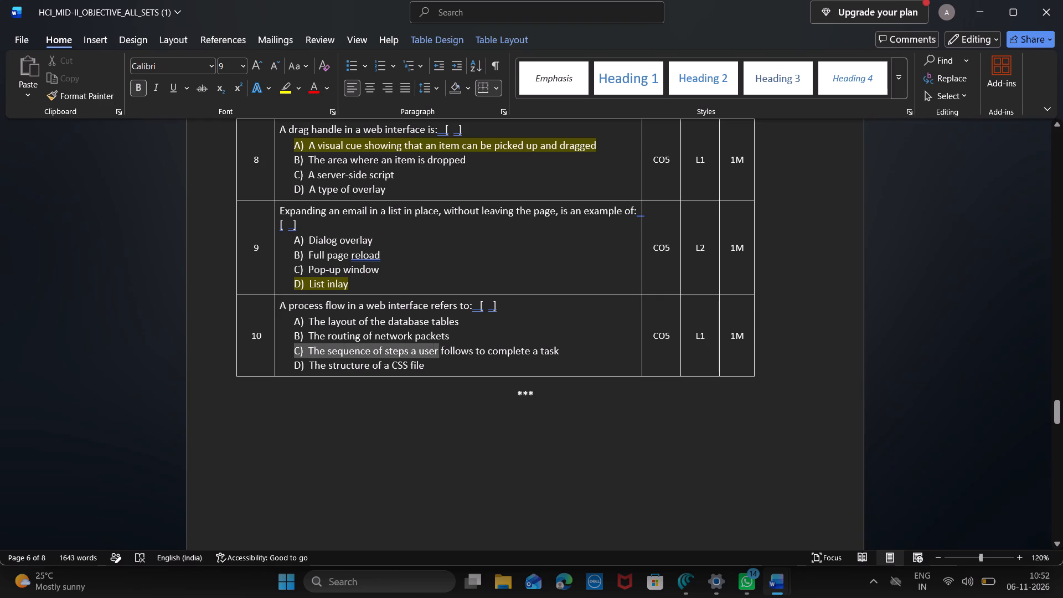
left_click_drag(444, 350, 561, 347)
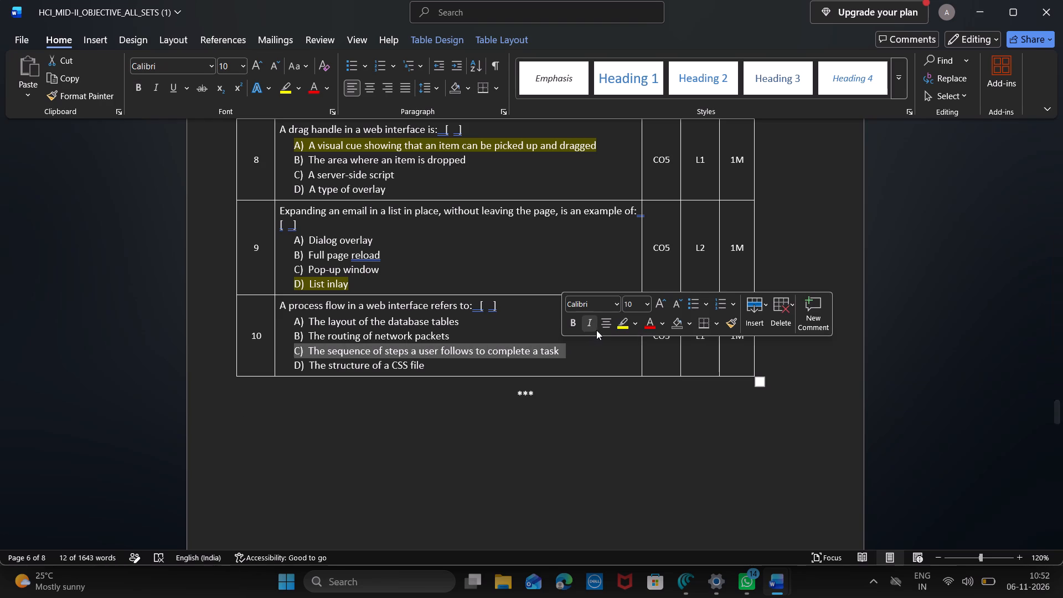
left_click(621, 325)
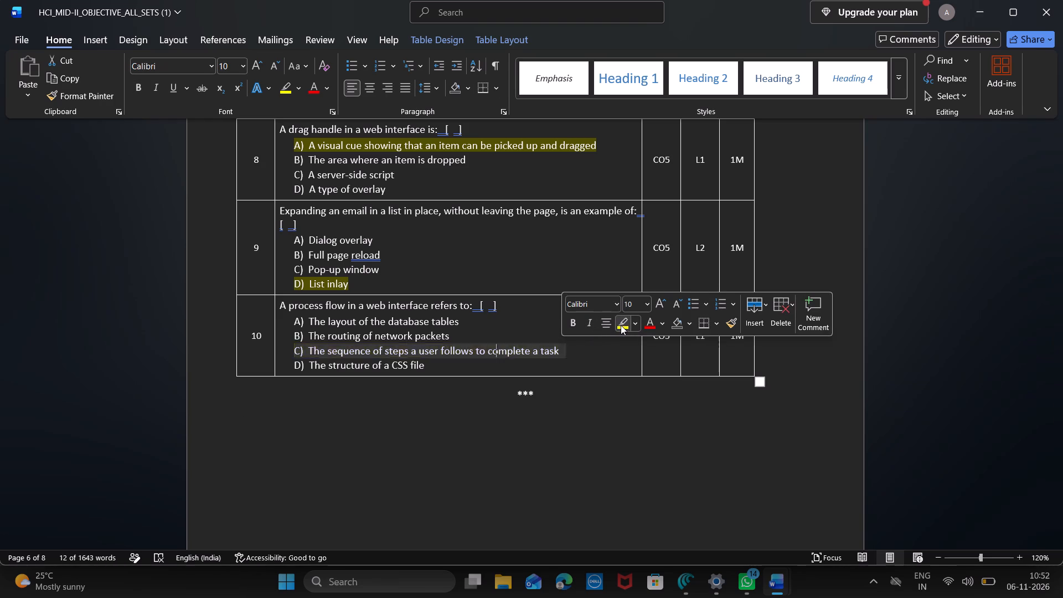
left_click(460, 466)
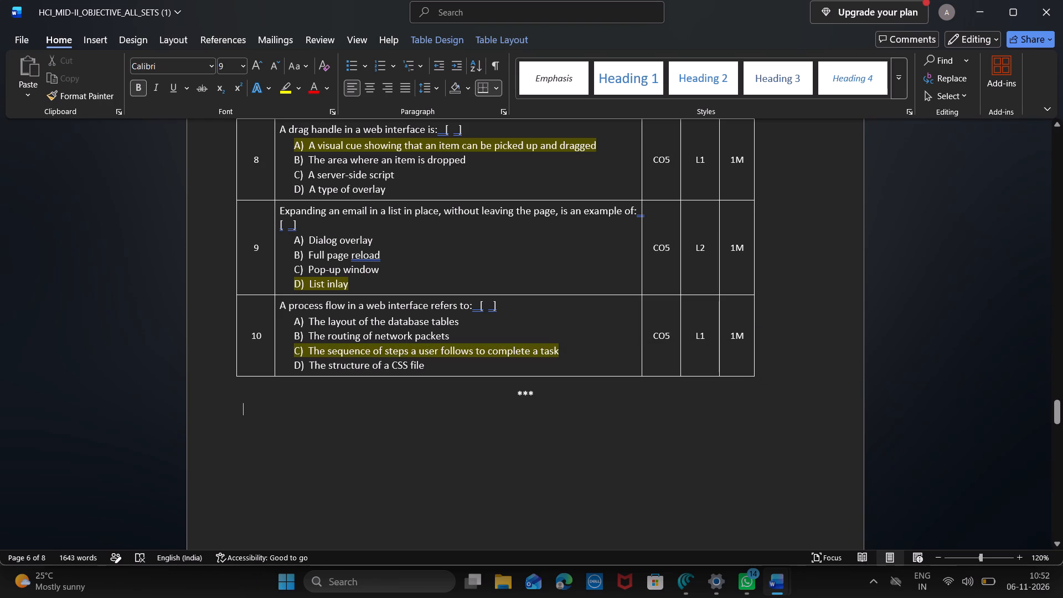
Highlight option A) Tim Berners-Lee in yellow as the answer to SET-D question 1 on the World Wide Web's inventor.
scroll(460, 466, "down", 5)
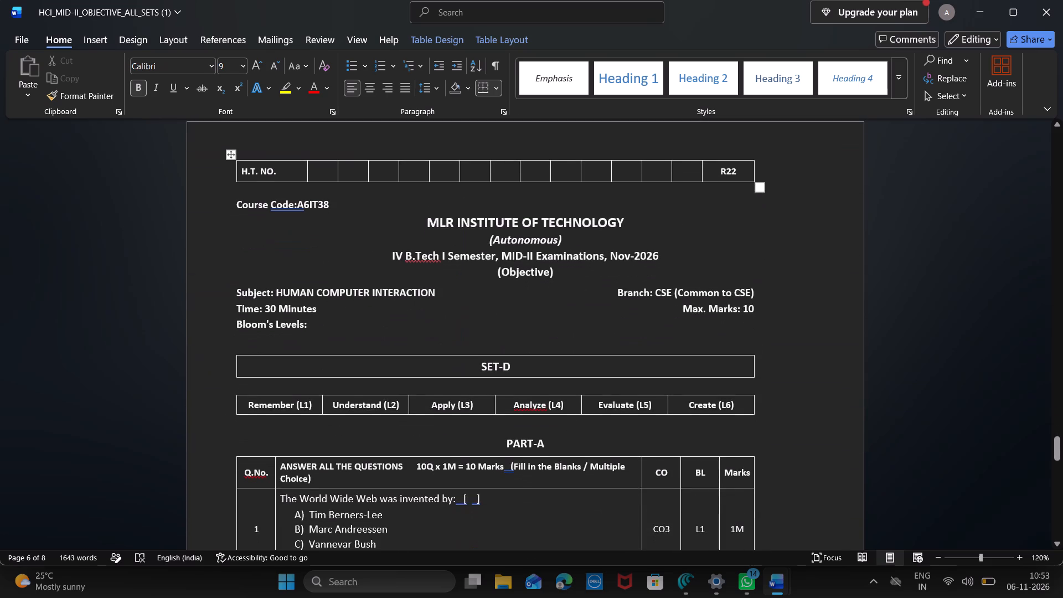
scroll(460, 466, "down", 3)
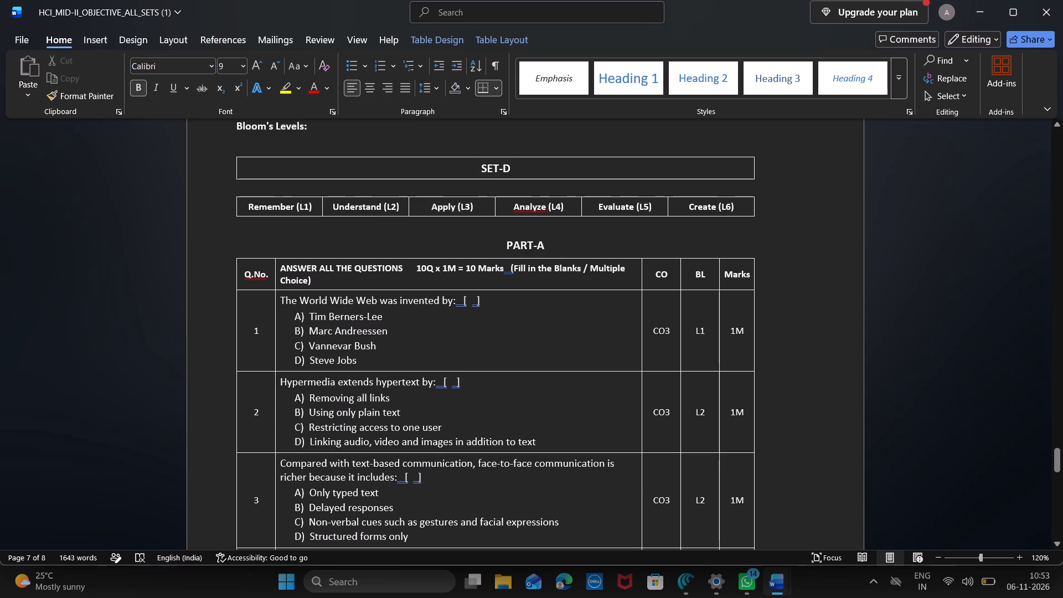
left_click_drag(292, 319, 396, 313)
left_click(458, 290)
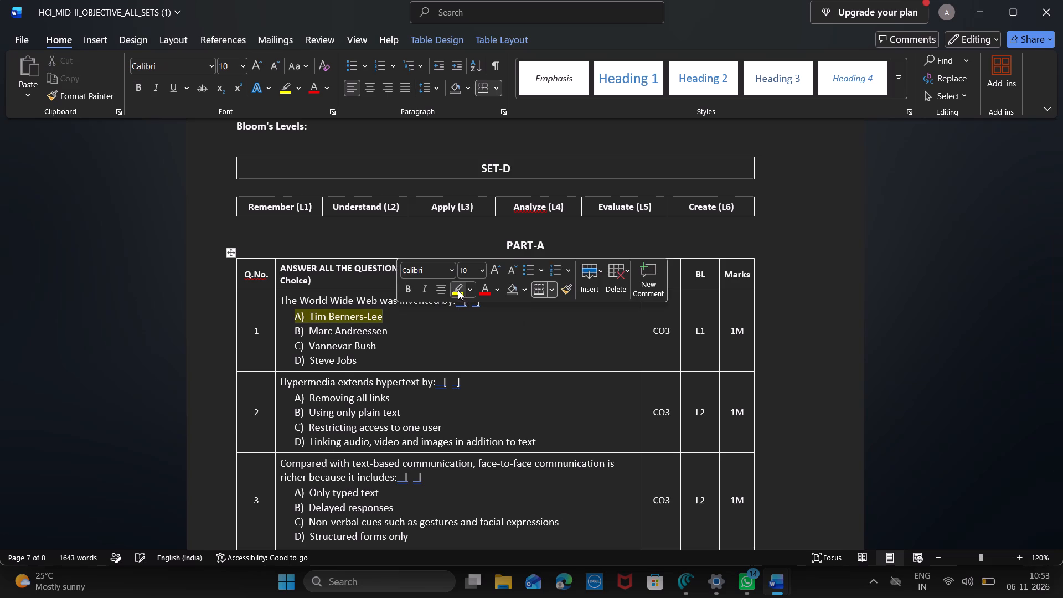
left_click(421, 368)
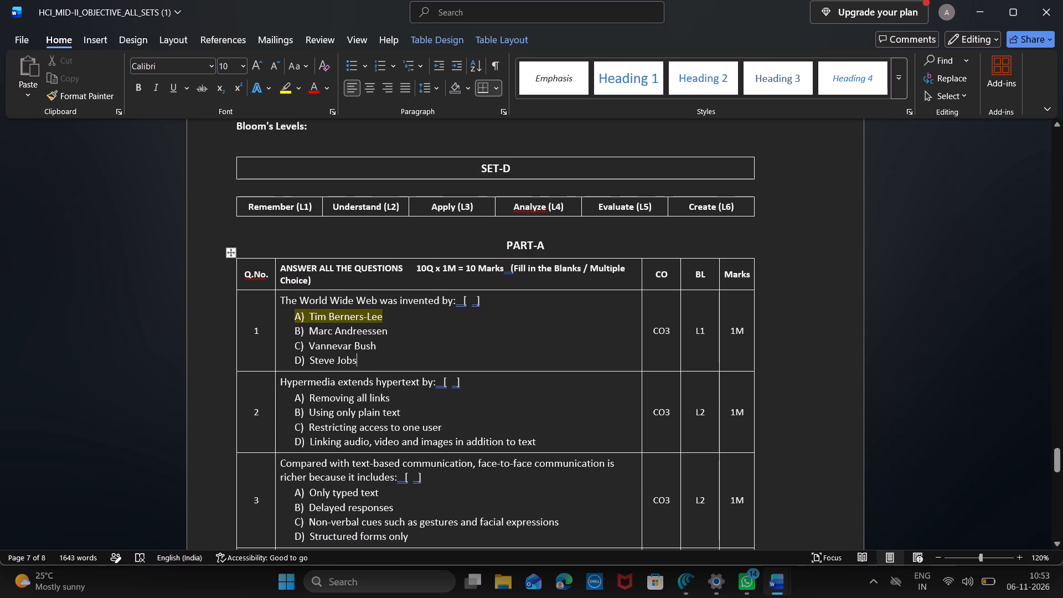
Highlight option D) Linking audio, video and images in addition to text in yellow for SET-D question 2 on hypermedia.
scroll(421, 368, "down", 1)
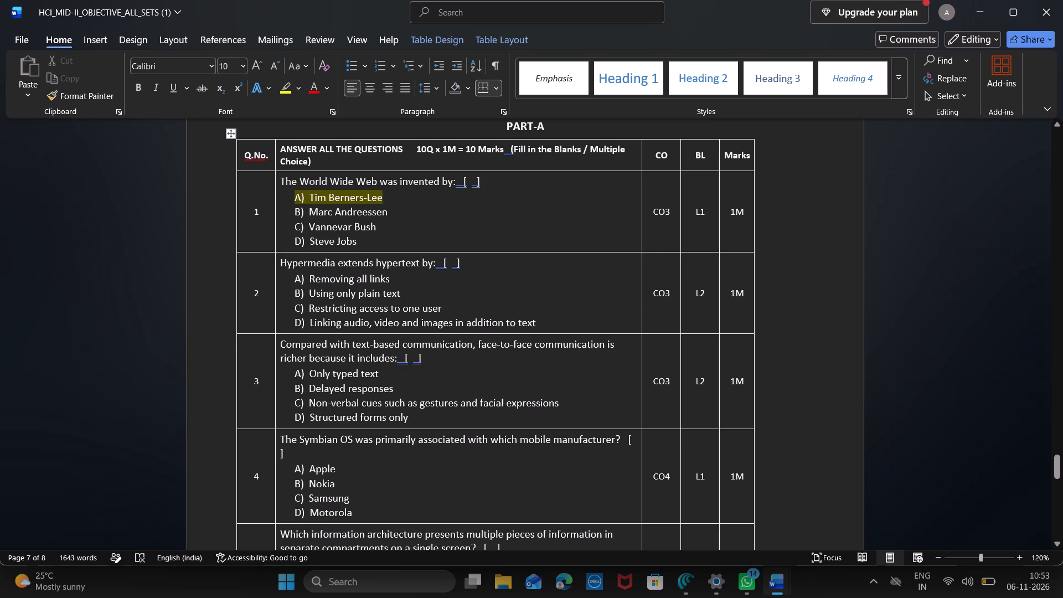
left_click_drag(297, 324, 531, 330)
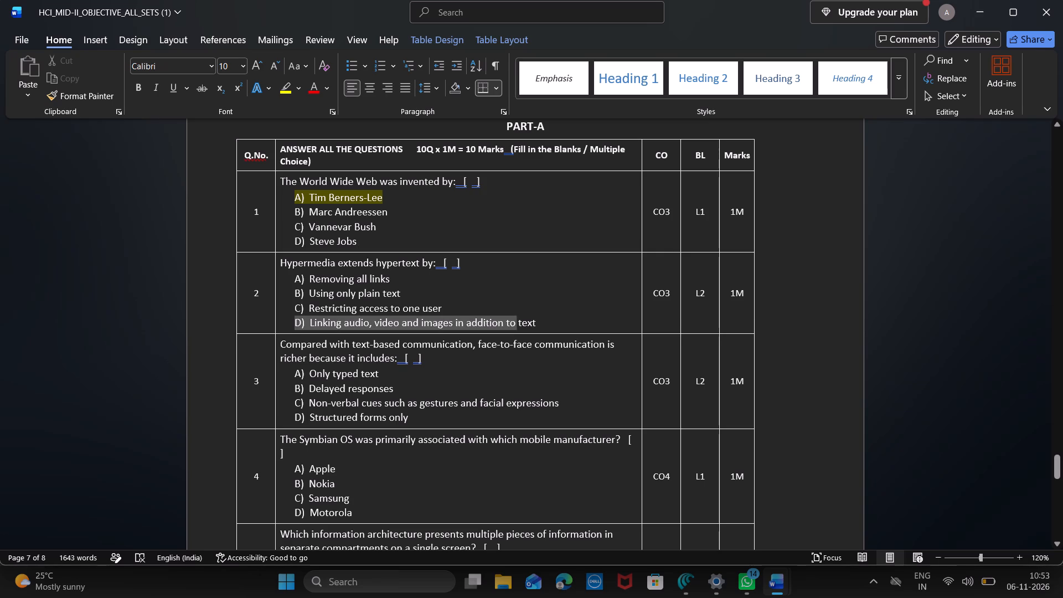
left_click_drag(531, 330, 553, 329)
left_click(616, 310)
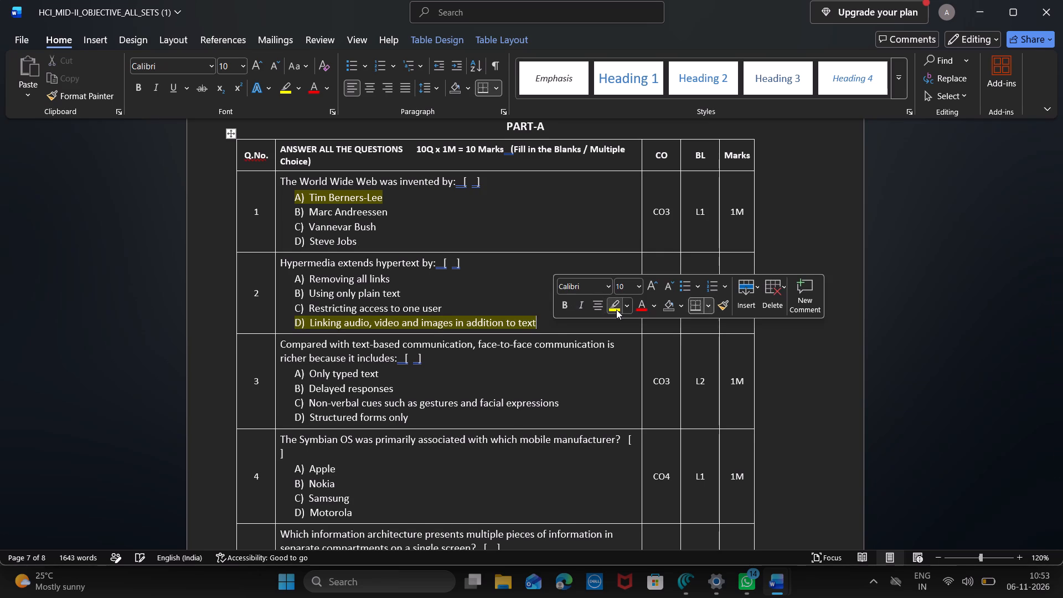
Highlight option C) Non-verbal cues such as gestures and facial expressions in yellow for SET-D question 3 on face-to-face communication.
scroll(616, 310, "down", 1)
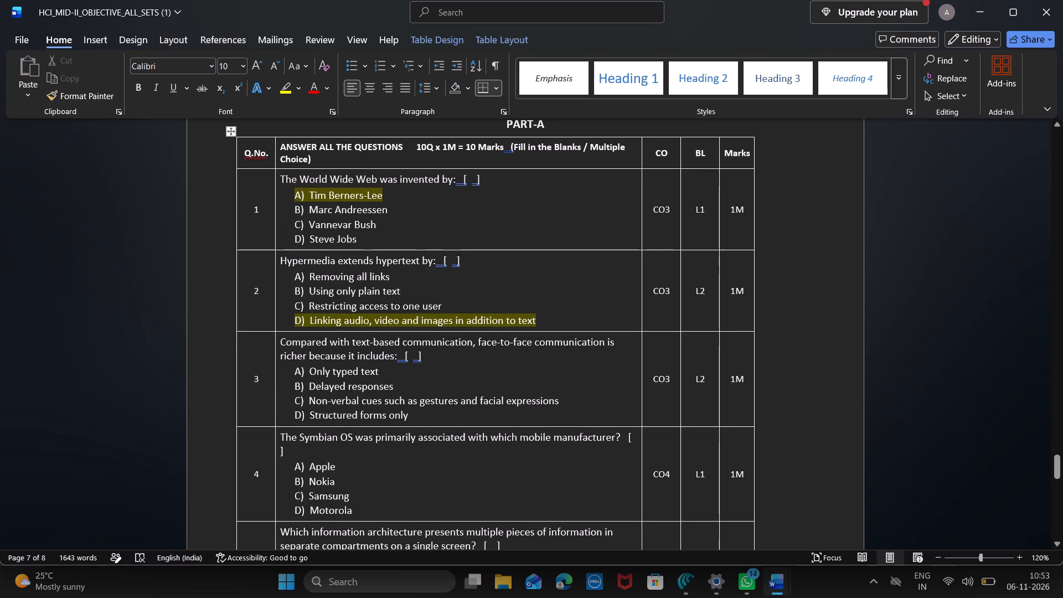
scroll(492, 361, "down", 1)
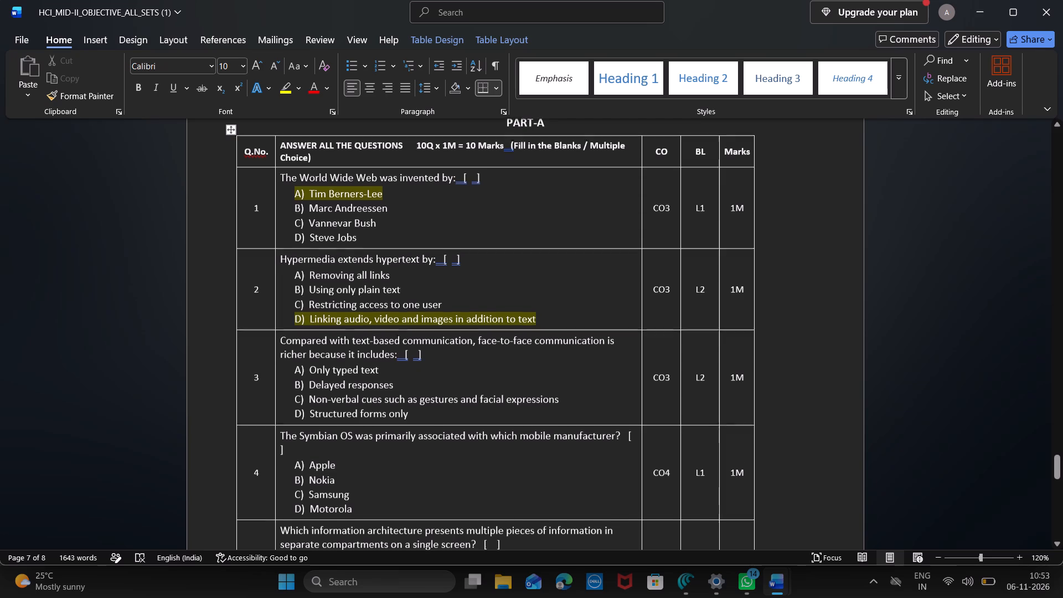
scroll(492, 361, "down", 1)
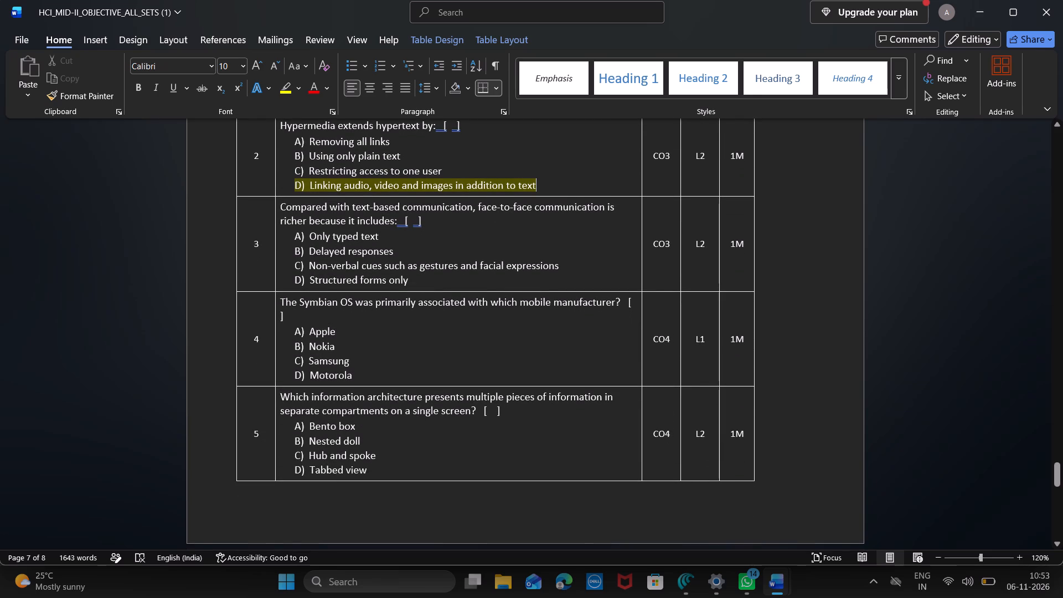
left_click_drag(289, 267, 549, 266)
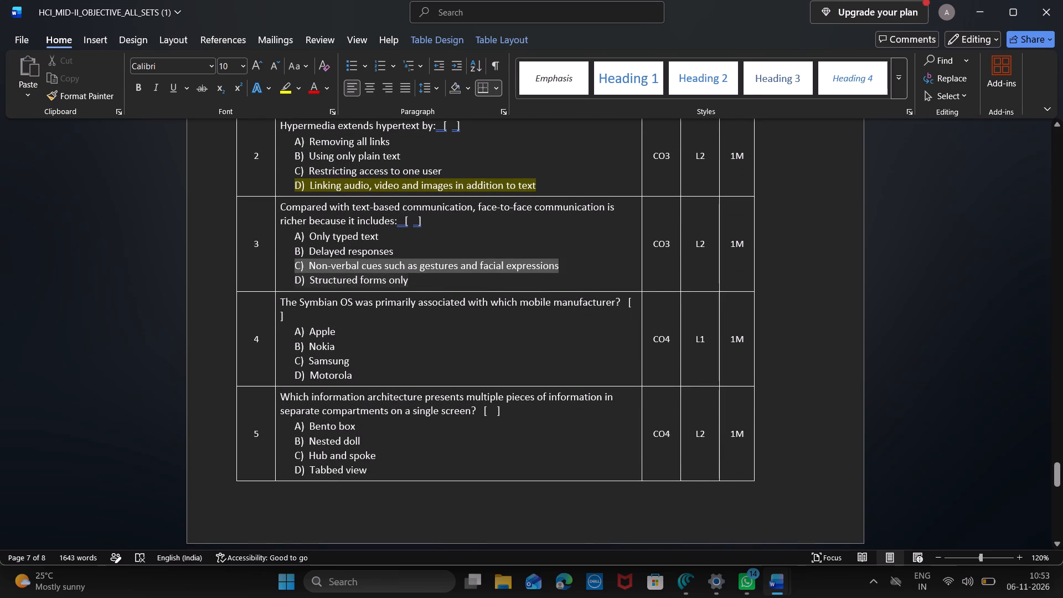
left_click_drag(549, 266, 569, 266)
left_click(626, 243)
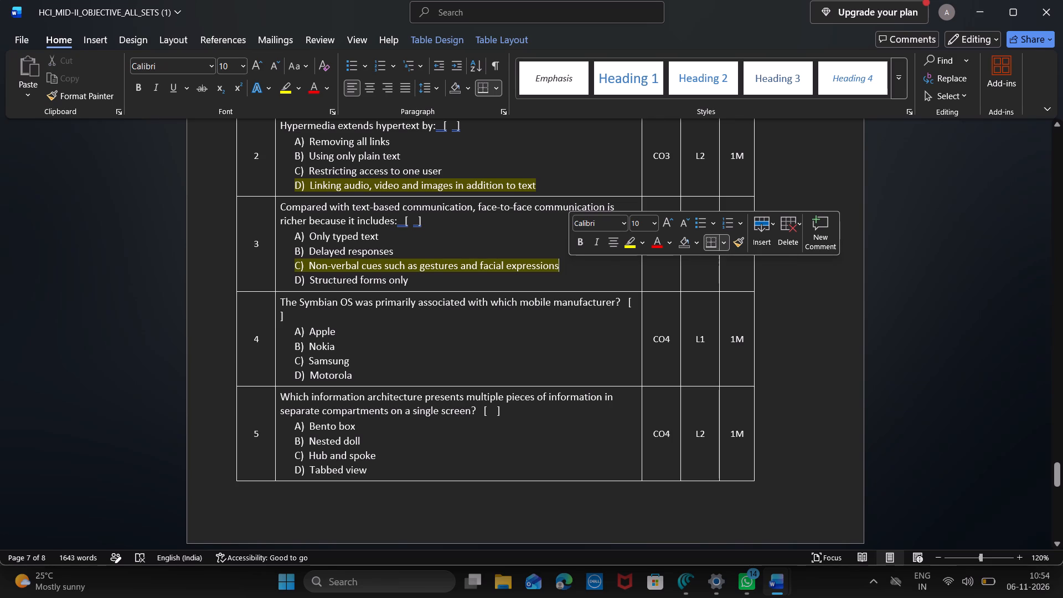
Highlight option B) Nokia in yellow as the answer to SET-D question 4 on the Symbian OS manufacturer.
left_click_drag(296, 347, 344, 347)
left_click(407, 324)
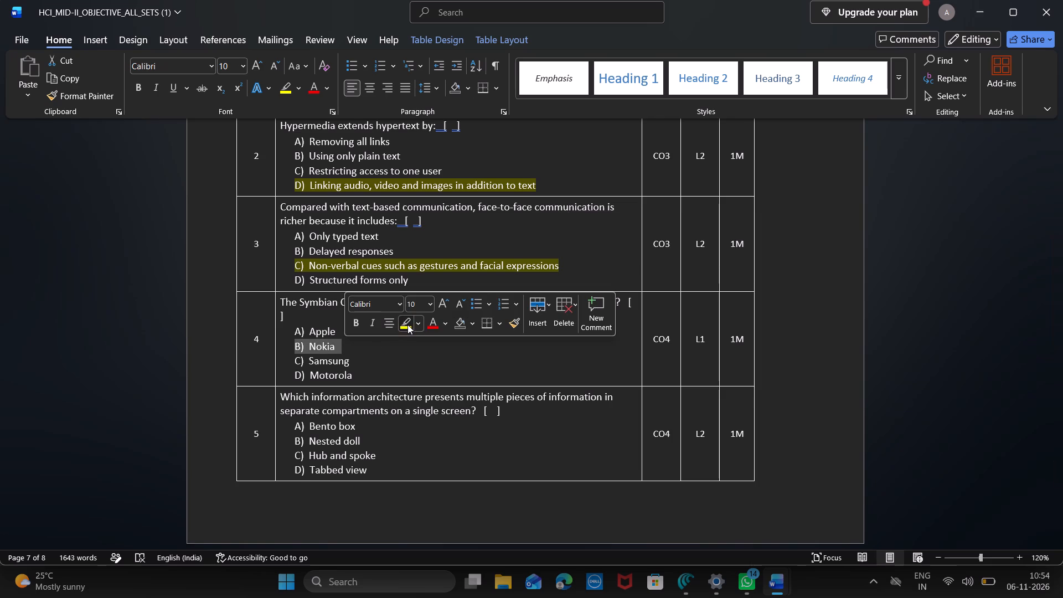
Highlight option A) Bento box in yellow for SET-D question 5 on information shown in separate compartments.
scroll(407, 324, "down", 3)
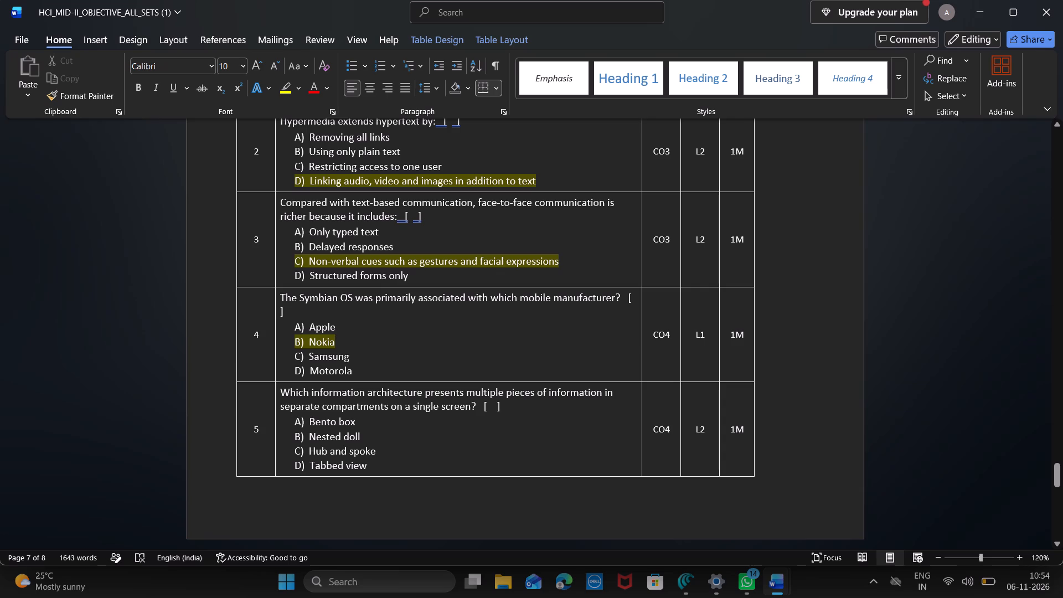
scroll(412, 435, "down", 2)
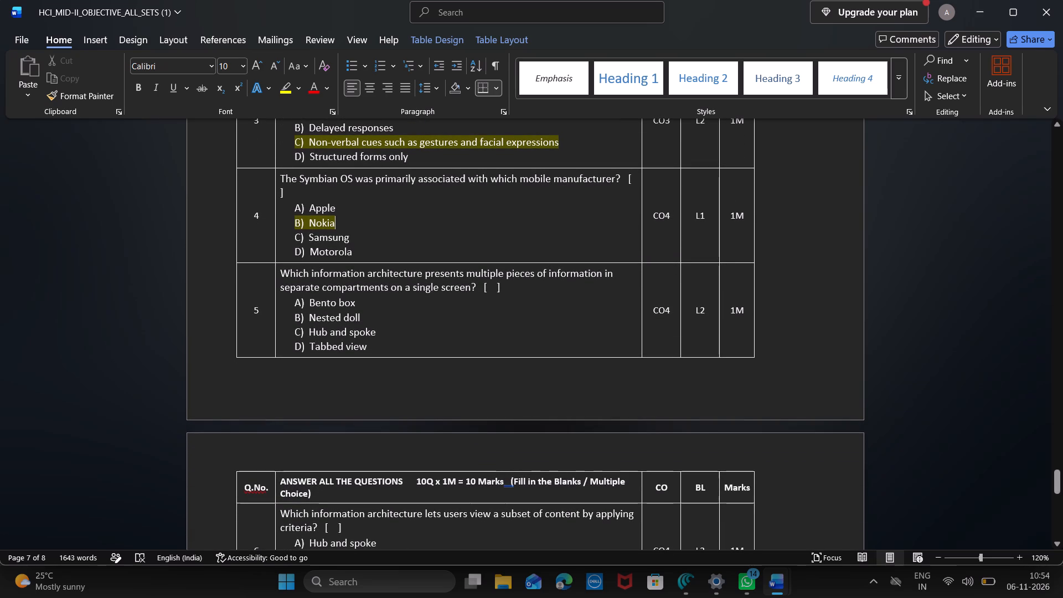
left_click_drag(294, 305, 362, 307)
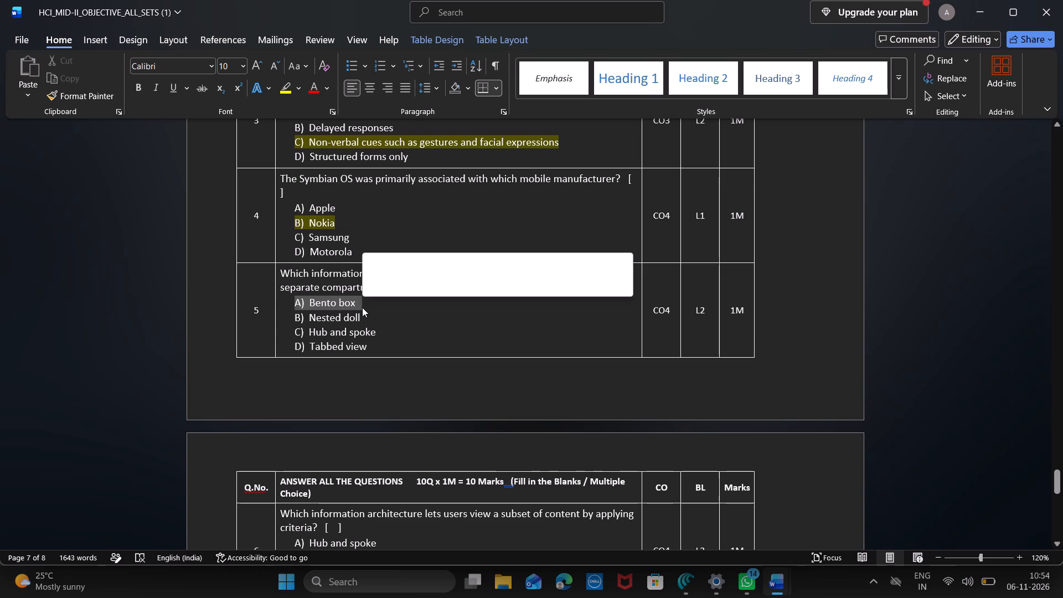
left_click(420, 288)
left_click(413, 352)
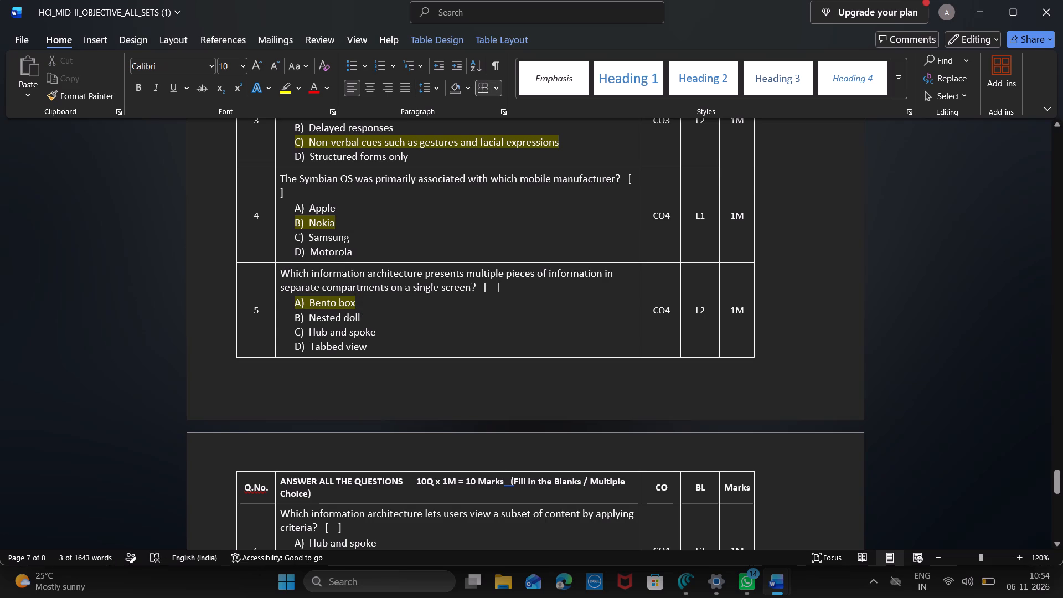
Highlight option D) Filtered view in yellow for SET-D question 6 on viewing a subset of content by criteria.
scroll(510, 295, "down", 1)
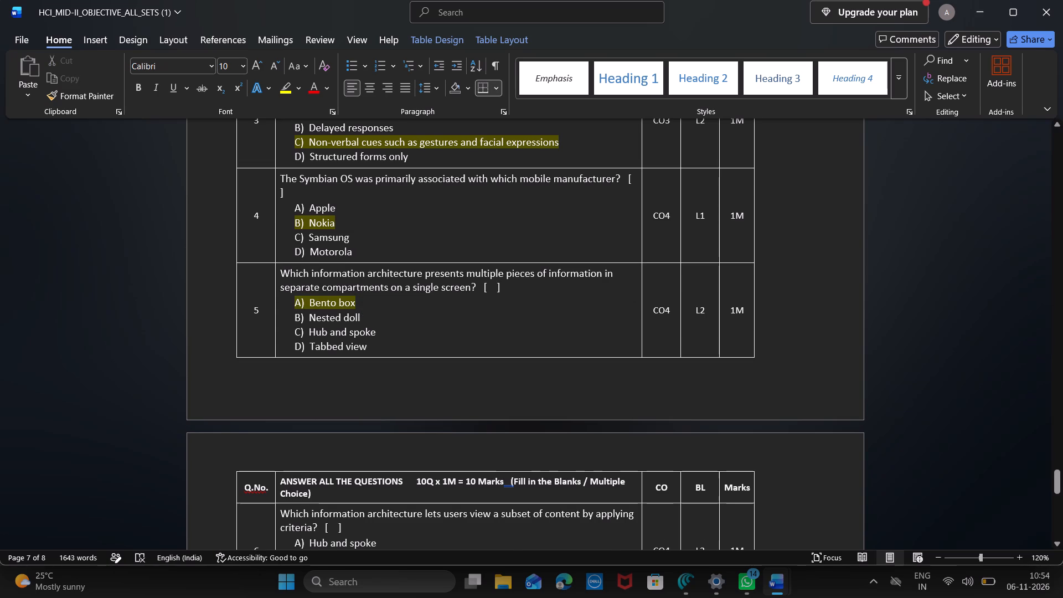
scroll(510, 295, "down", 2)
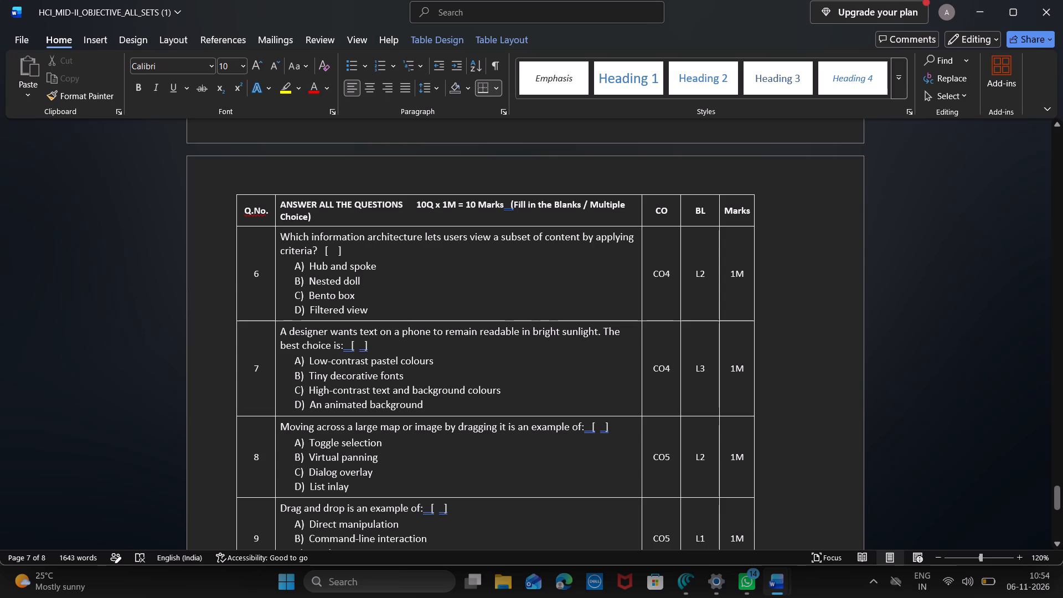
left_click_drag(287, 311, 383, 310)
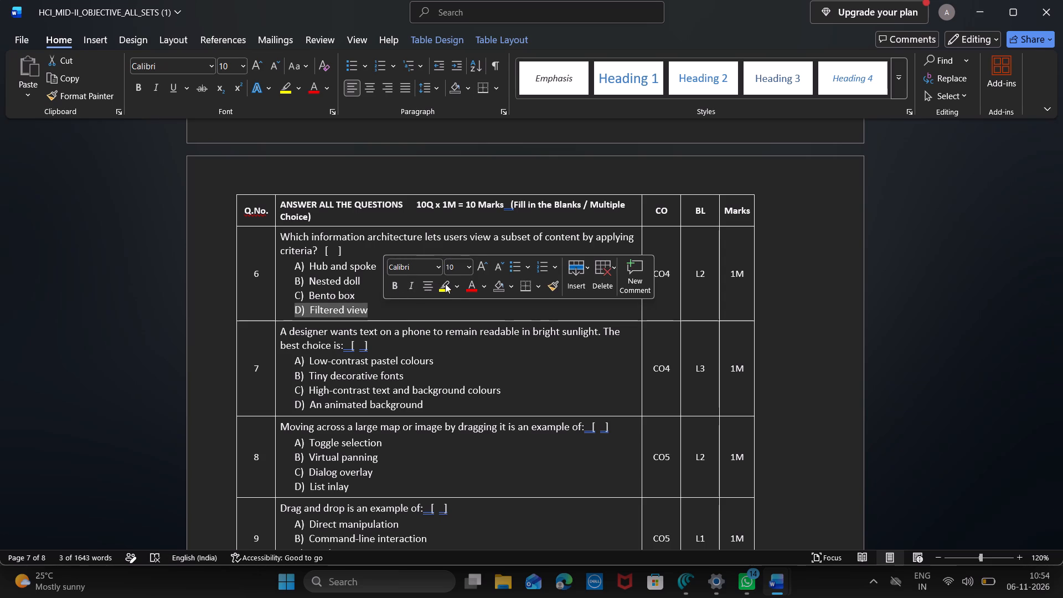
left_click(445, 283)
left_click(409, 306)
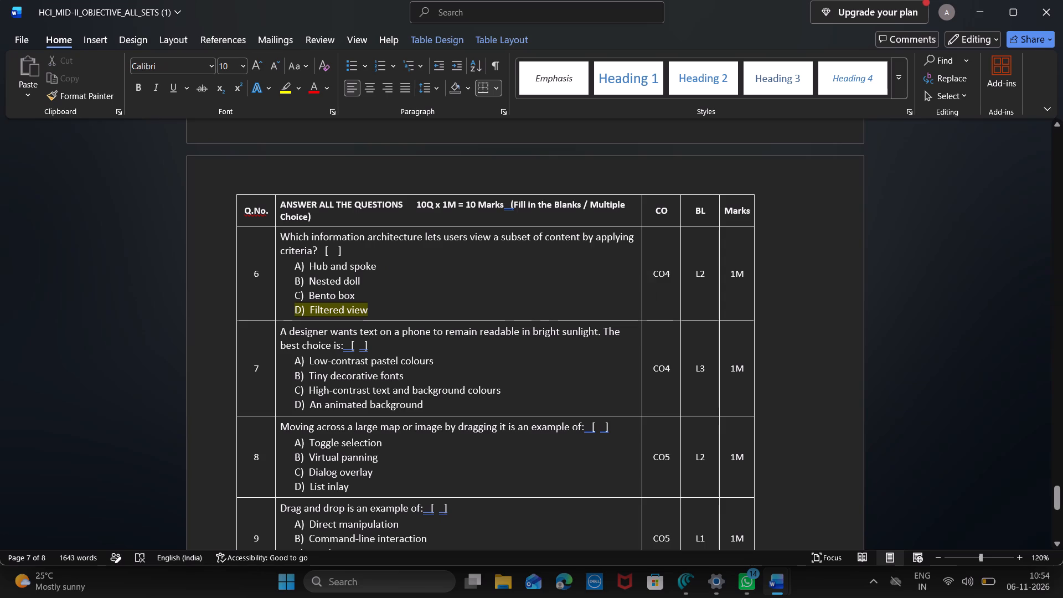
Highlight option C) High-contrast text and background colours in yellow for SET-D question 7 on readability in bright sunlight.
scroll(410, 296, "down", 1)
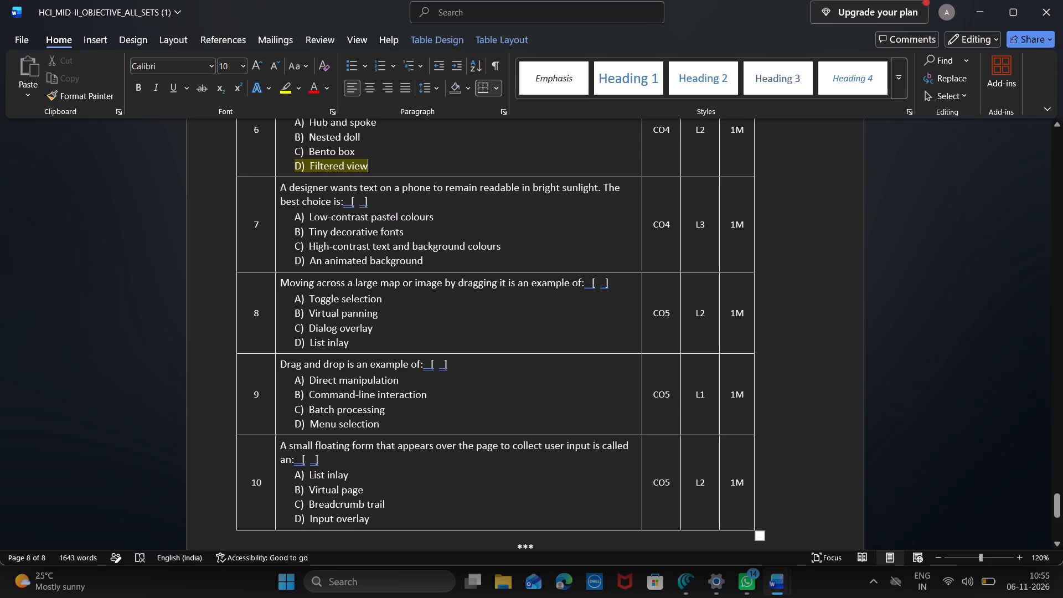
left_click_drag(292, 249, 509, 246)
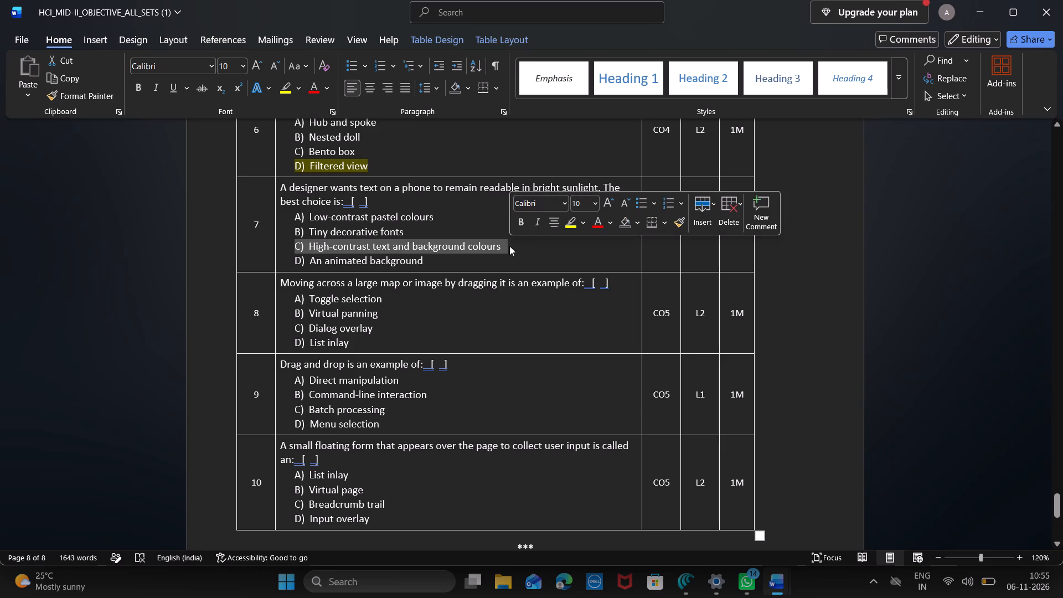
left_click(570, 216)
Highlight option B) Virtual panning in yellow for SET-D question 8 on moving across a large map or image.
scroll(570, 216, "down", 1)
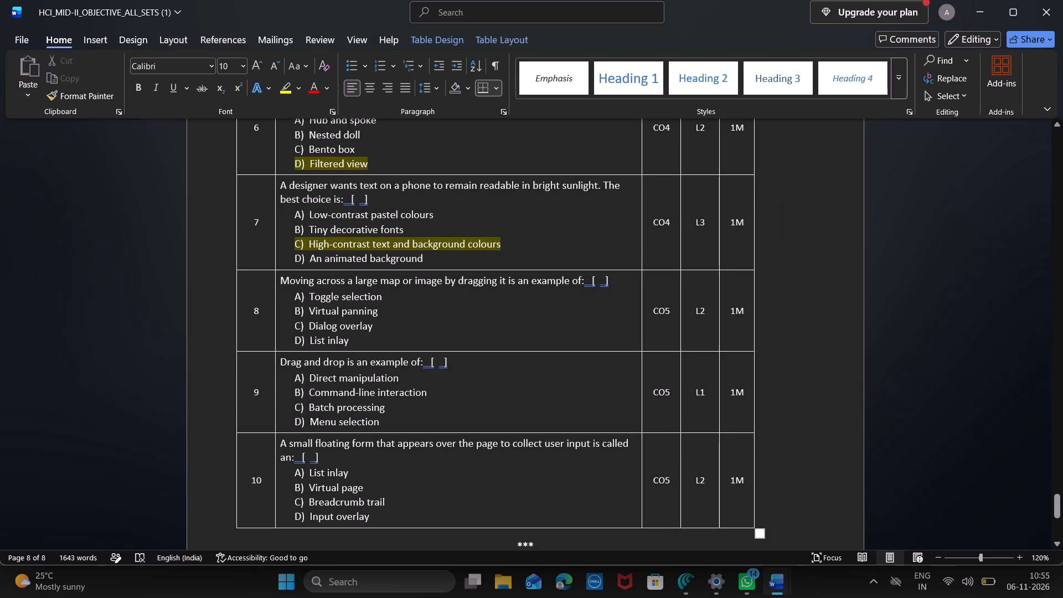
scroll(570, 216, "down", 1)
left_click_drag(292, 308, 393, 310)
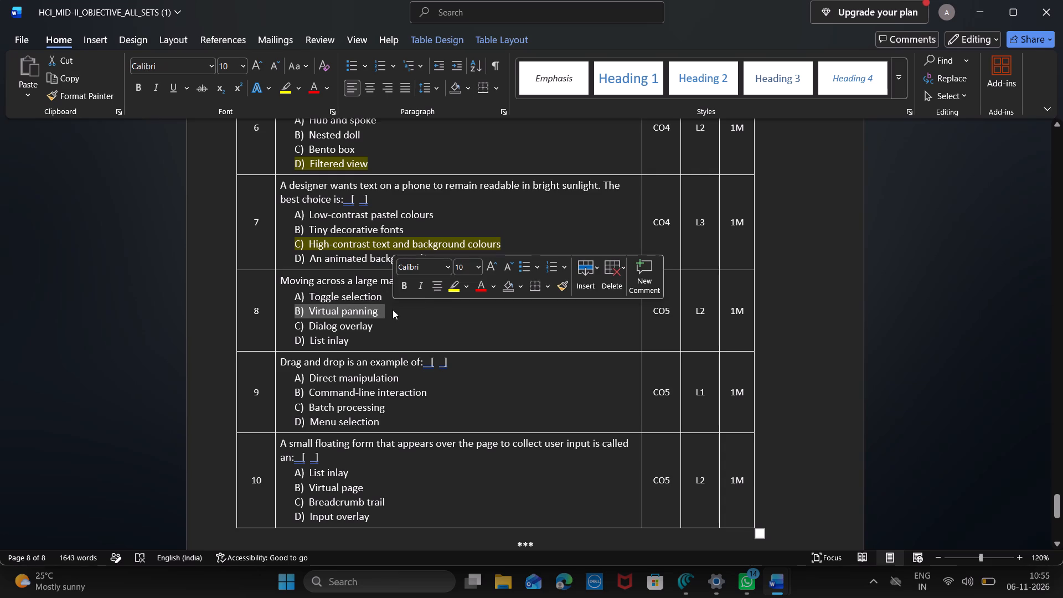
left_click(448, 290)
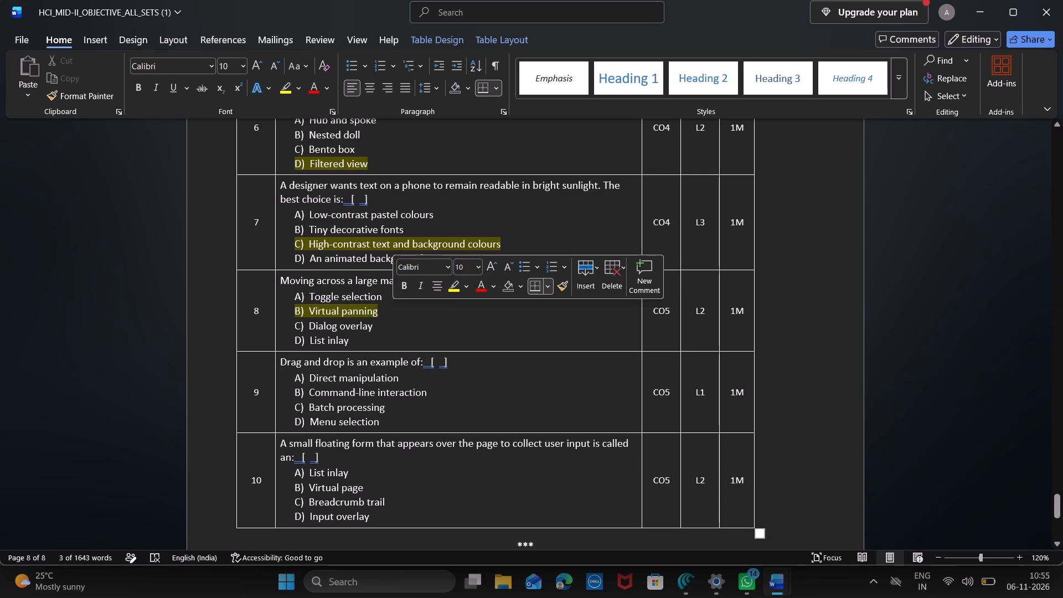
left_click(415, 323)
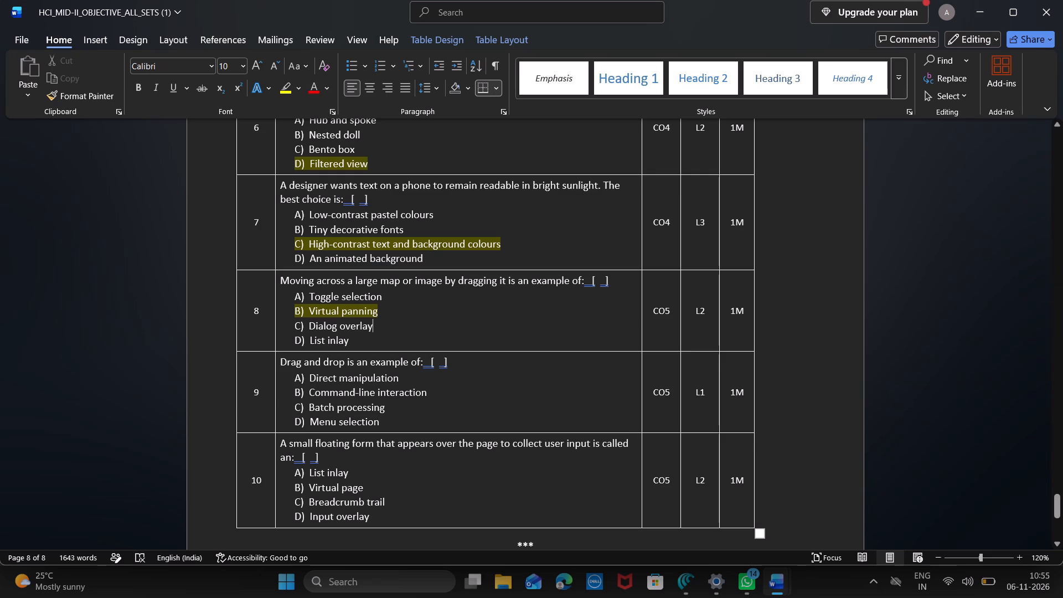
Highlight option A) Direct manipulation in yellow as the answer to SET-D question 9 on drag and drop.
left_click_drag(292, 380, 388, 382)
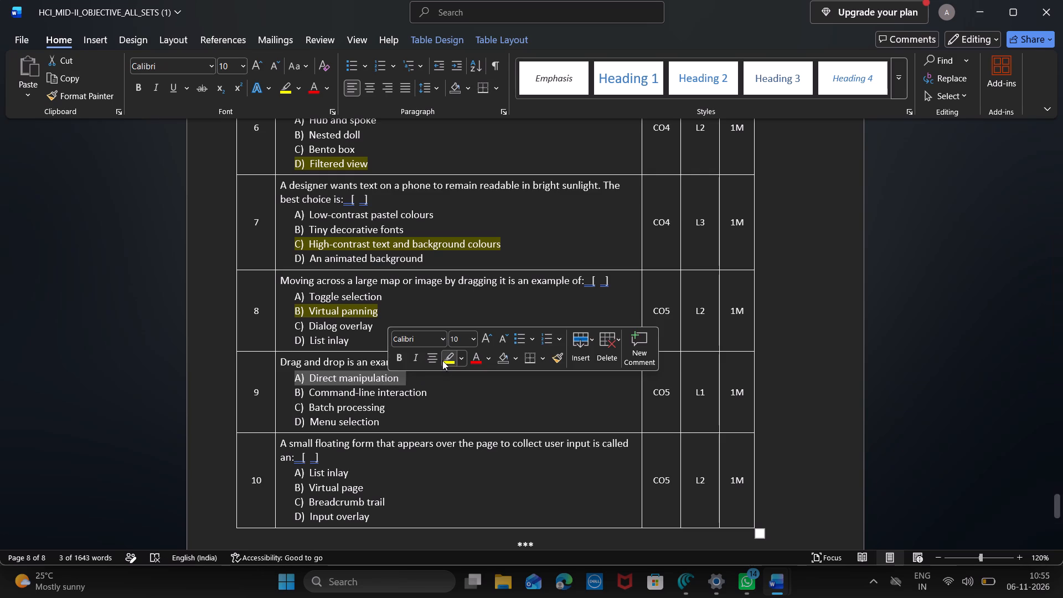
Highlight the selected option A) Direct manipulation in yellow for SET-D question 9 on drag and drop.
left_click(445, 359)
left_click(445, 426)
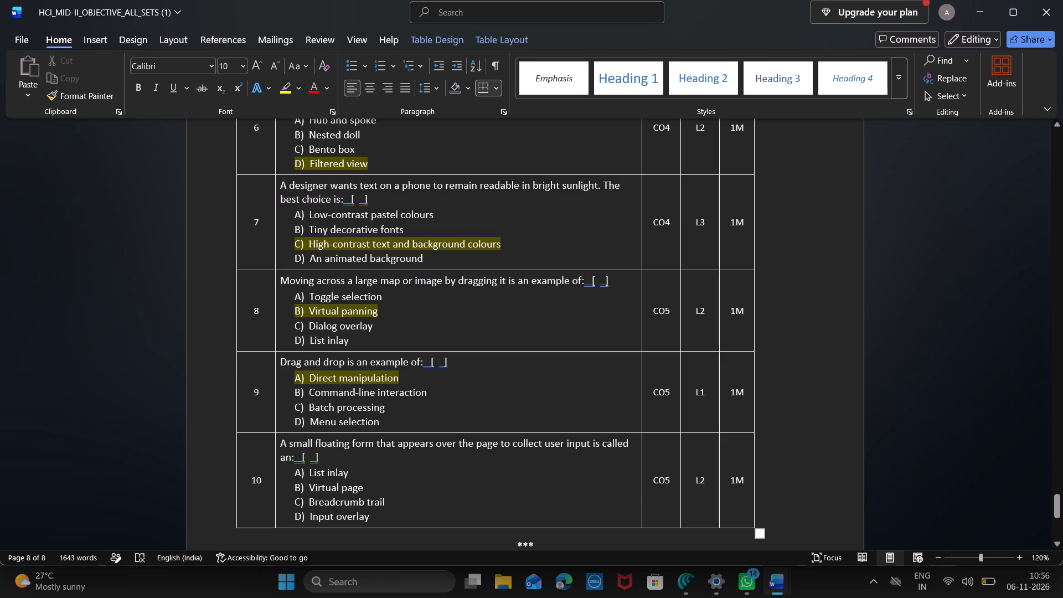